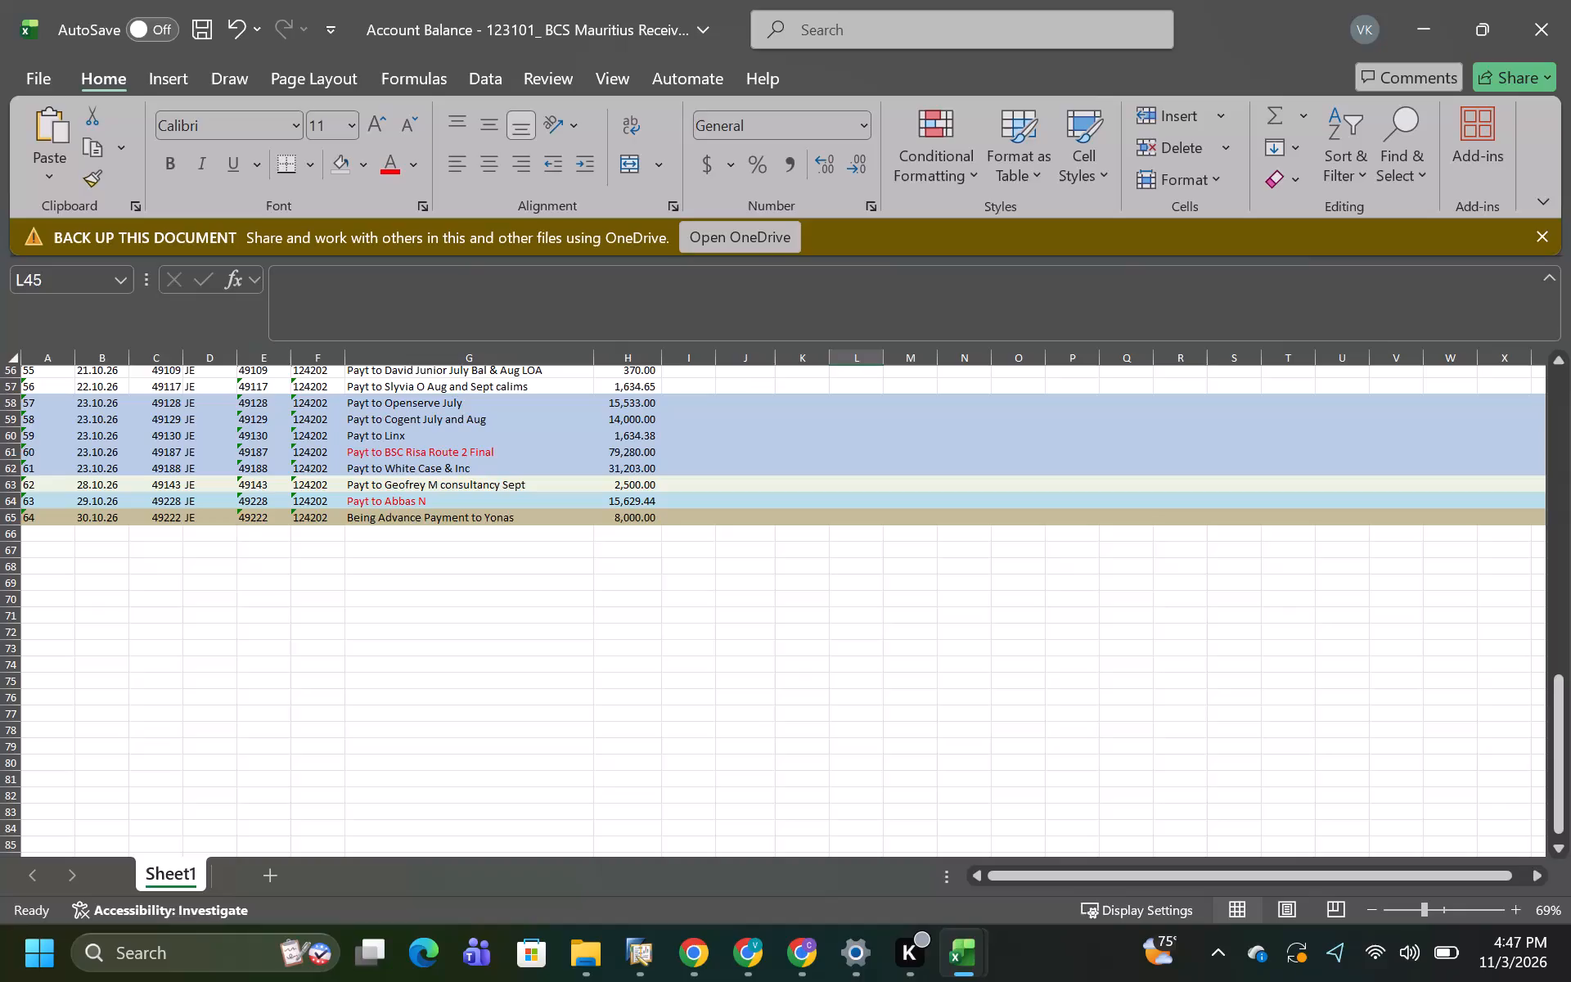
Check the description and amount of the red "Payt to Charlotte" entry dated 02.10.26 in the account balance sheet.
scroll(610, 472, "up", 1)
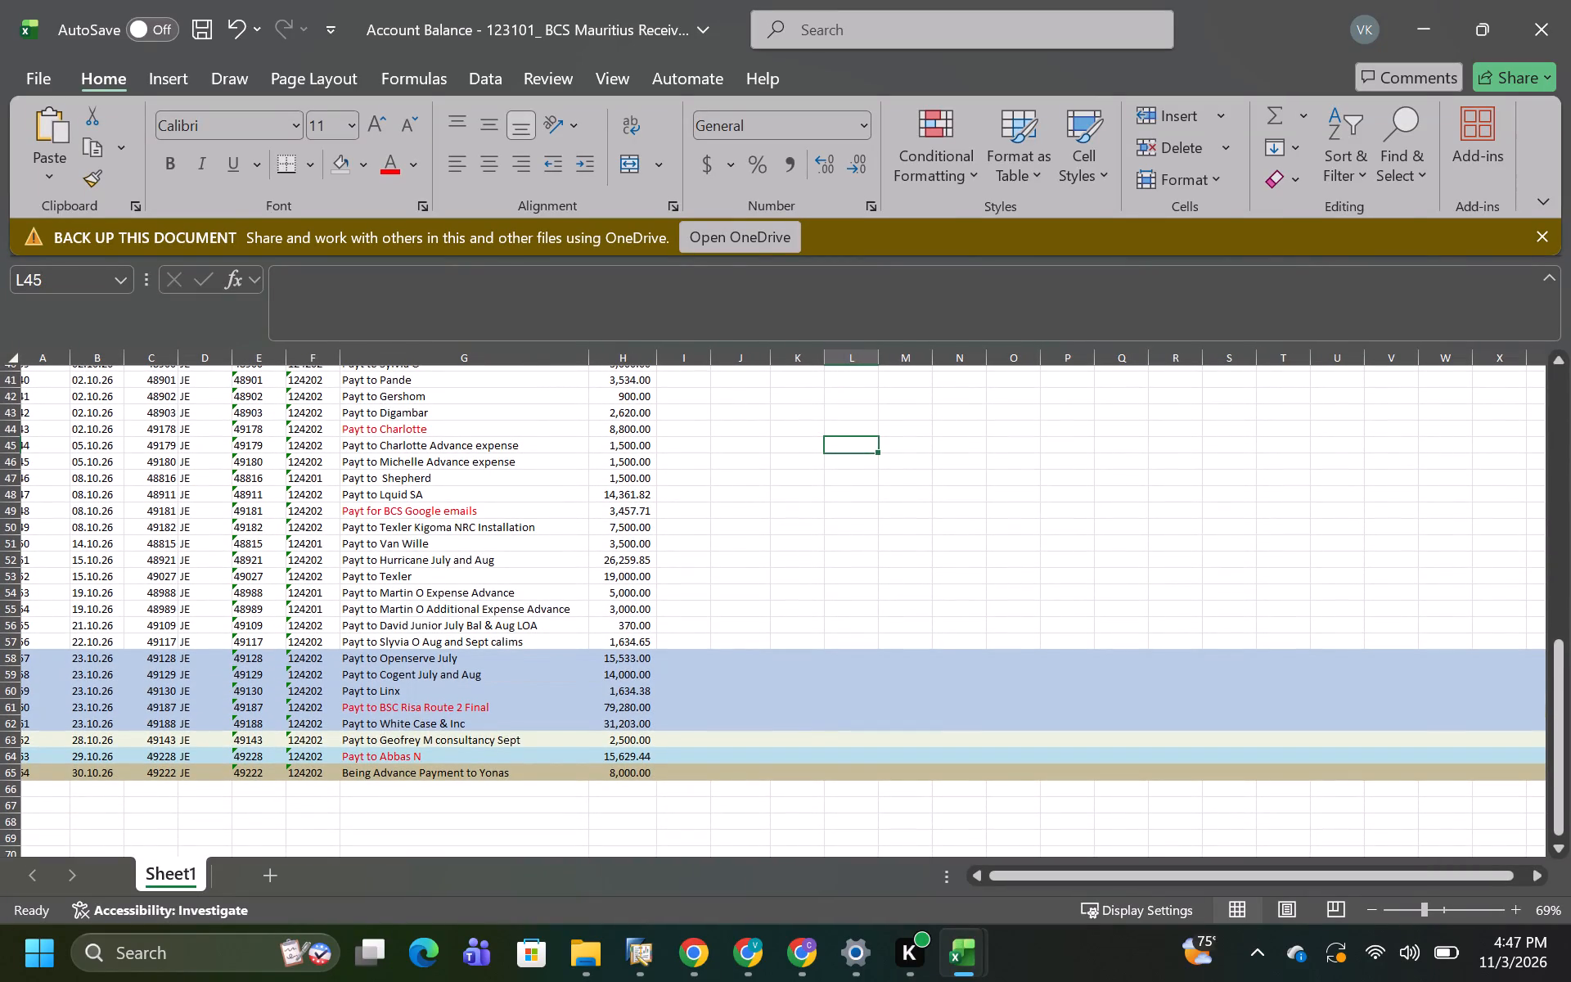
left_click(502, 433)
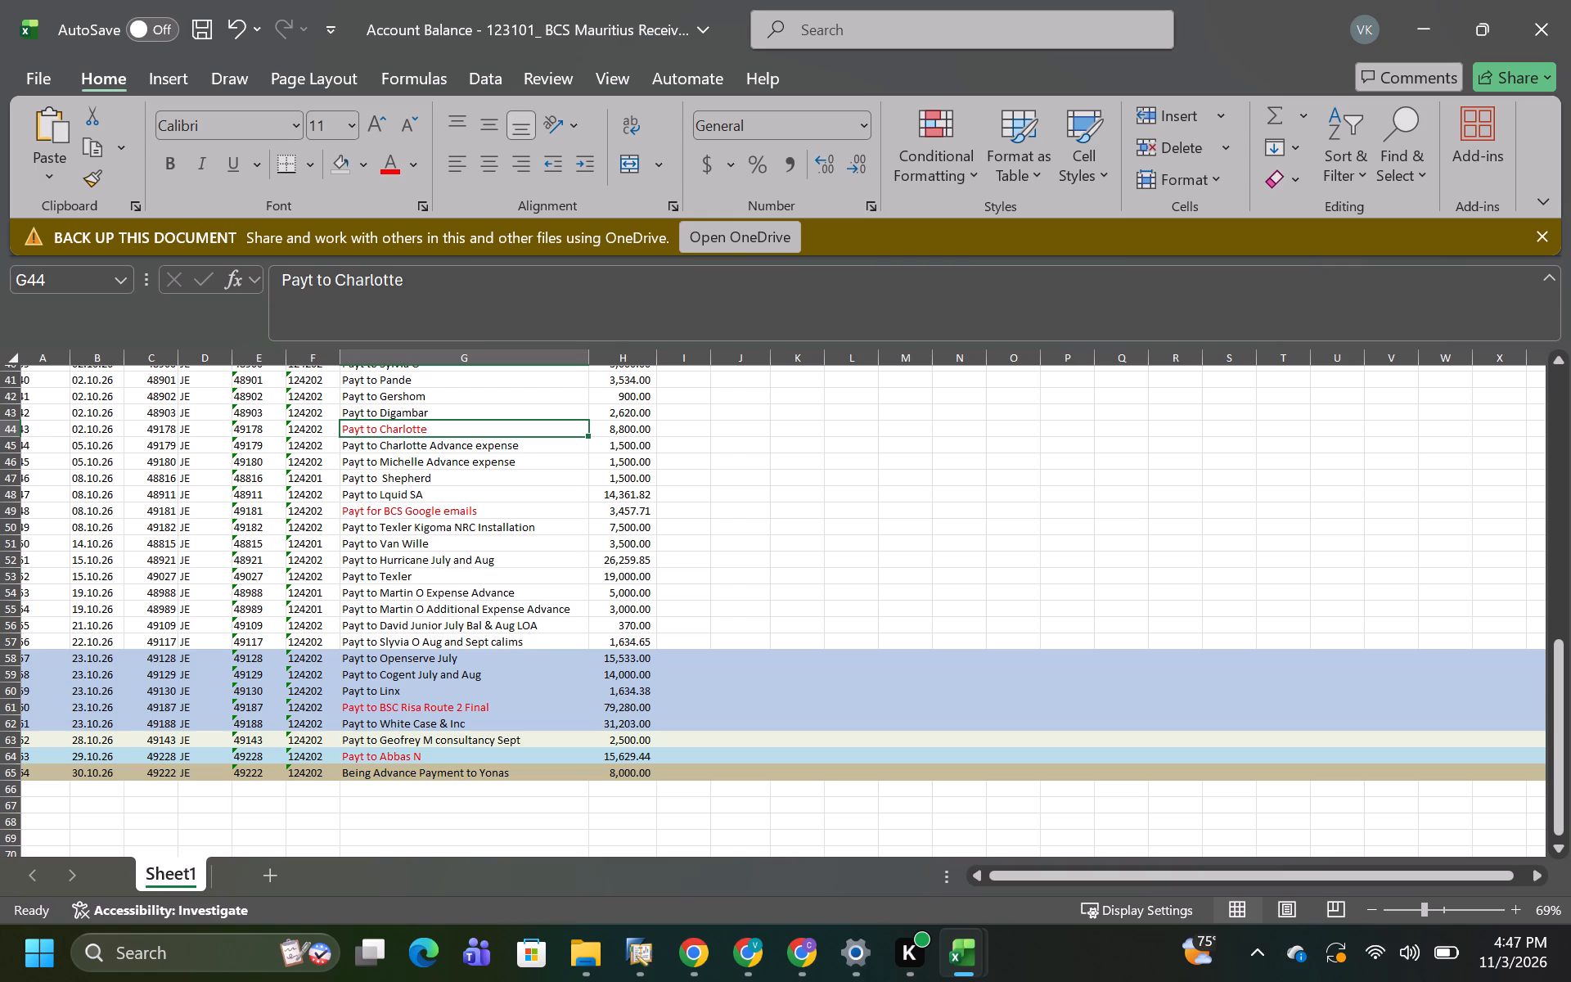
left_click(637, 428)
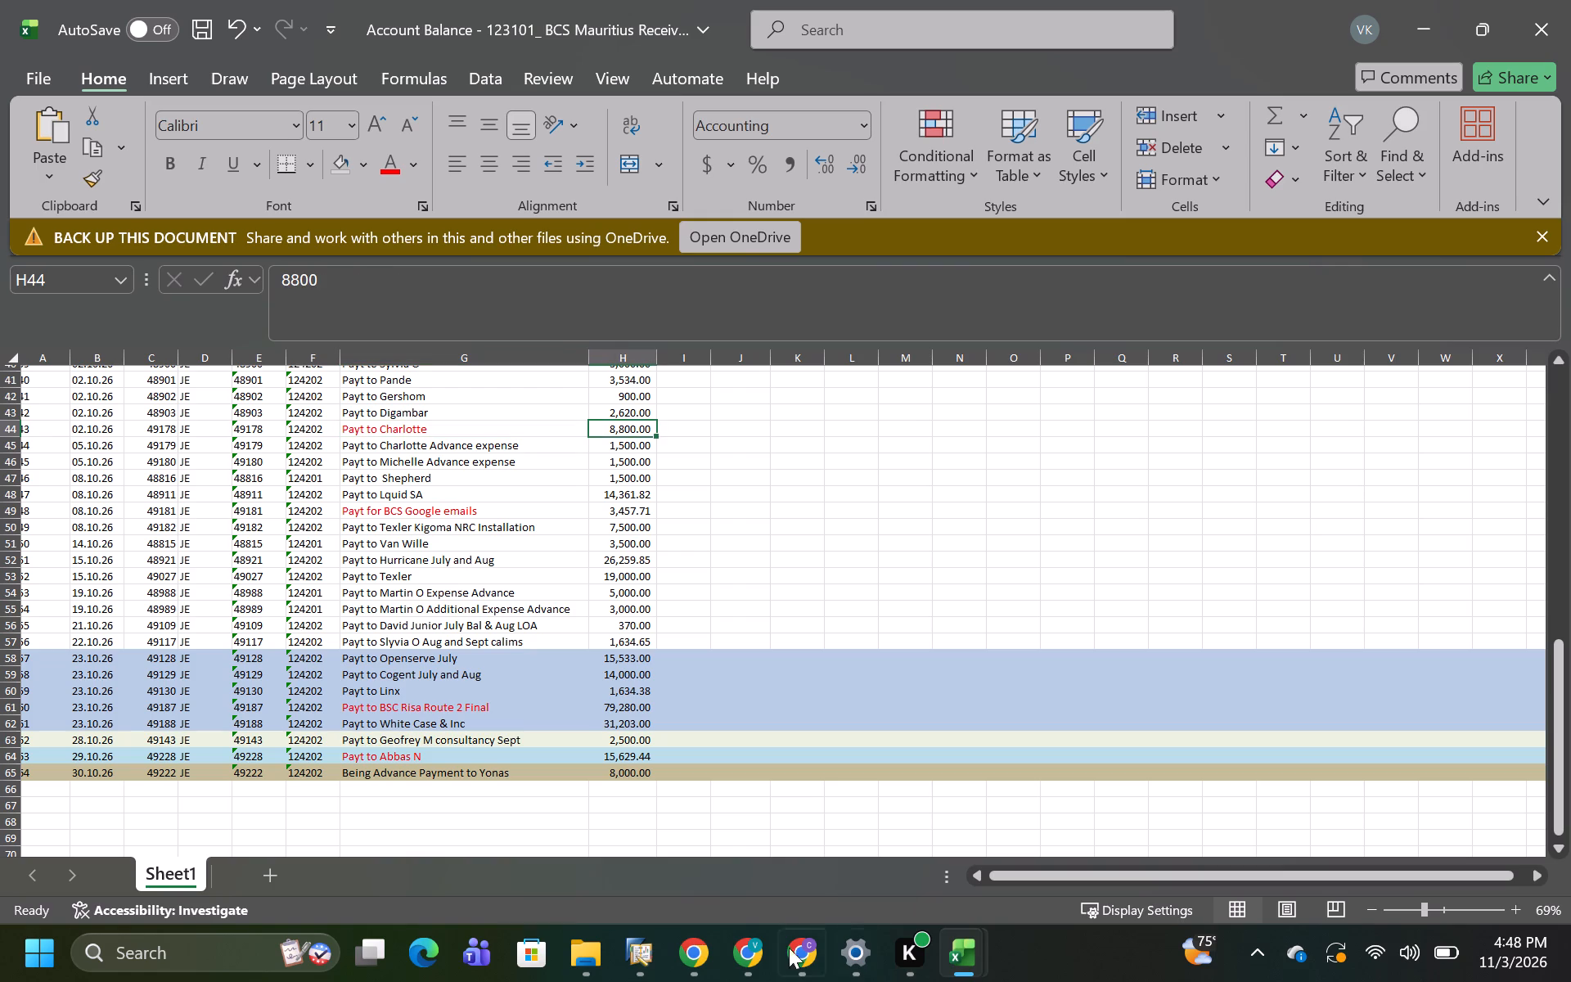
Switch to SAP Business One and browse its modules from the BCS Uganda Payables account balance.
left_click(630, 953)
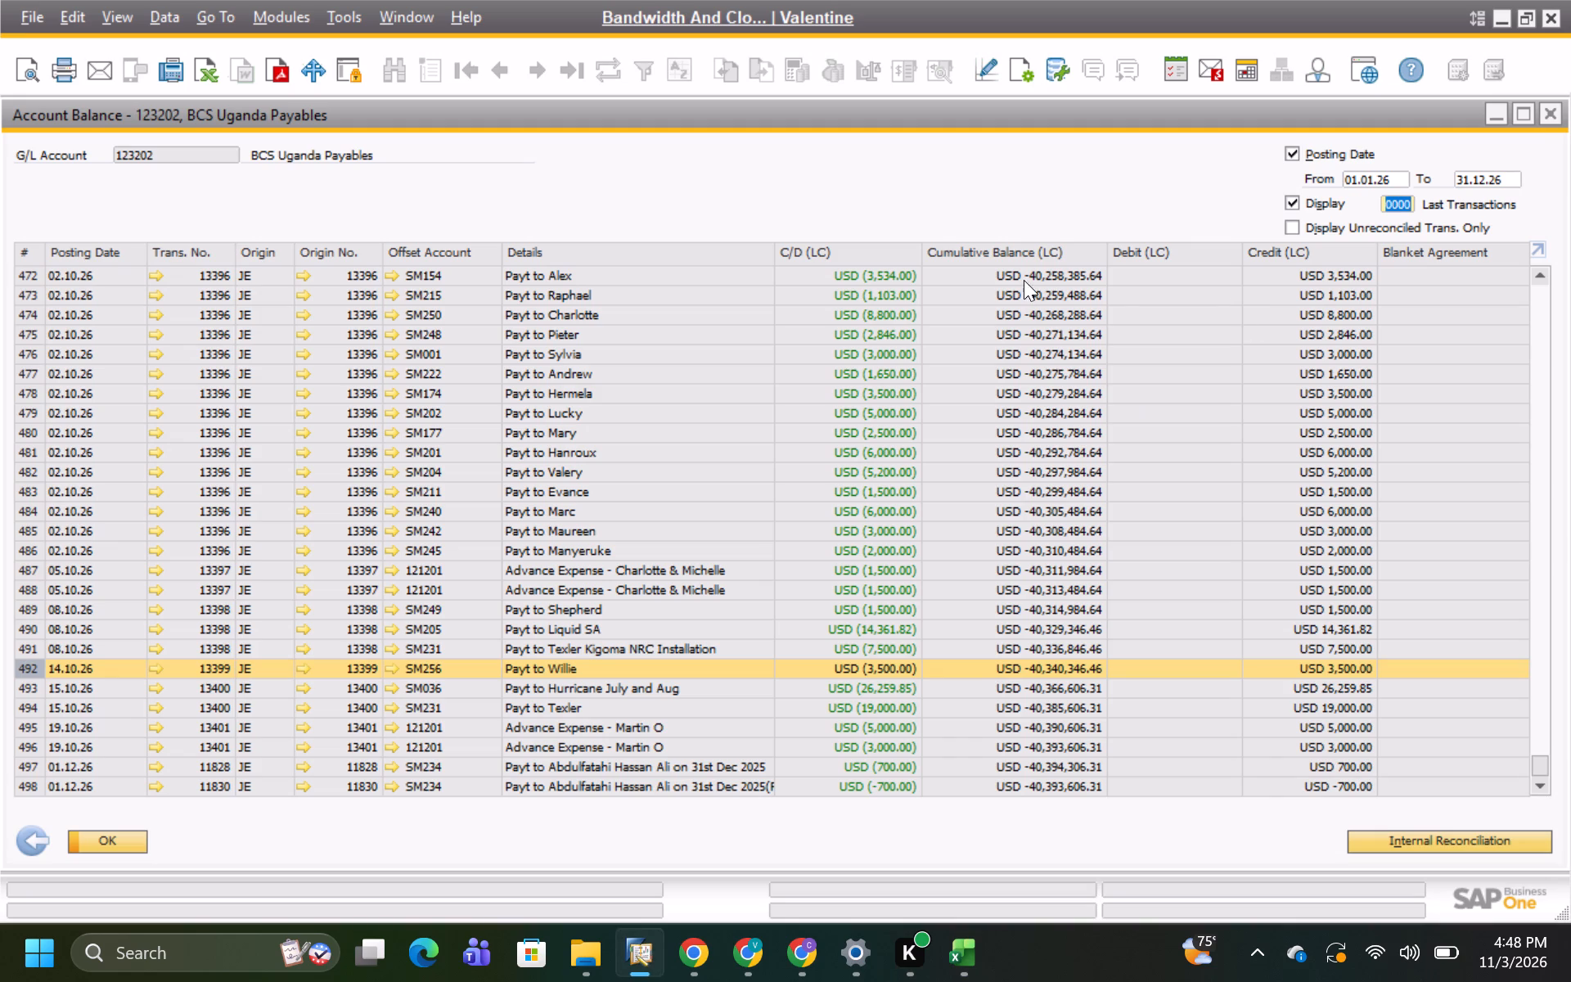
left_click(267, 17)
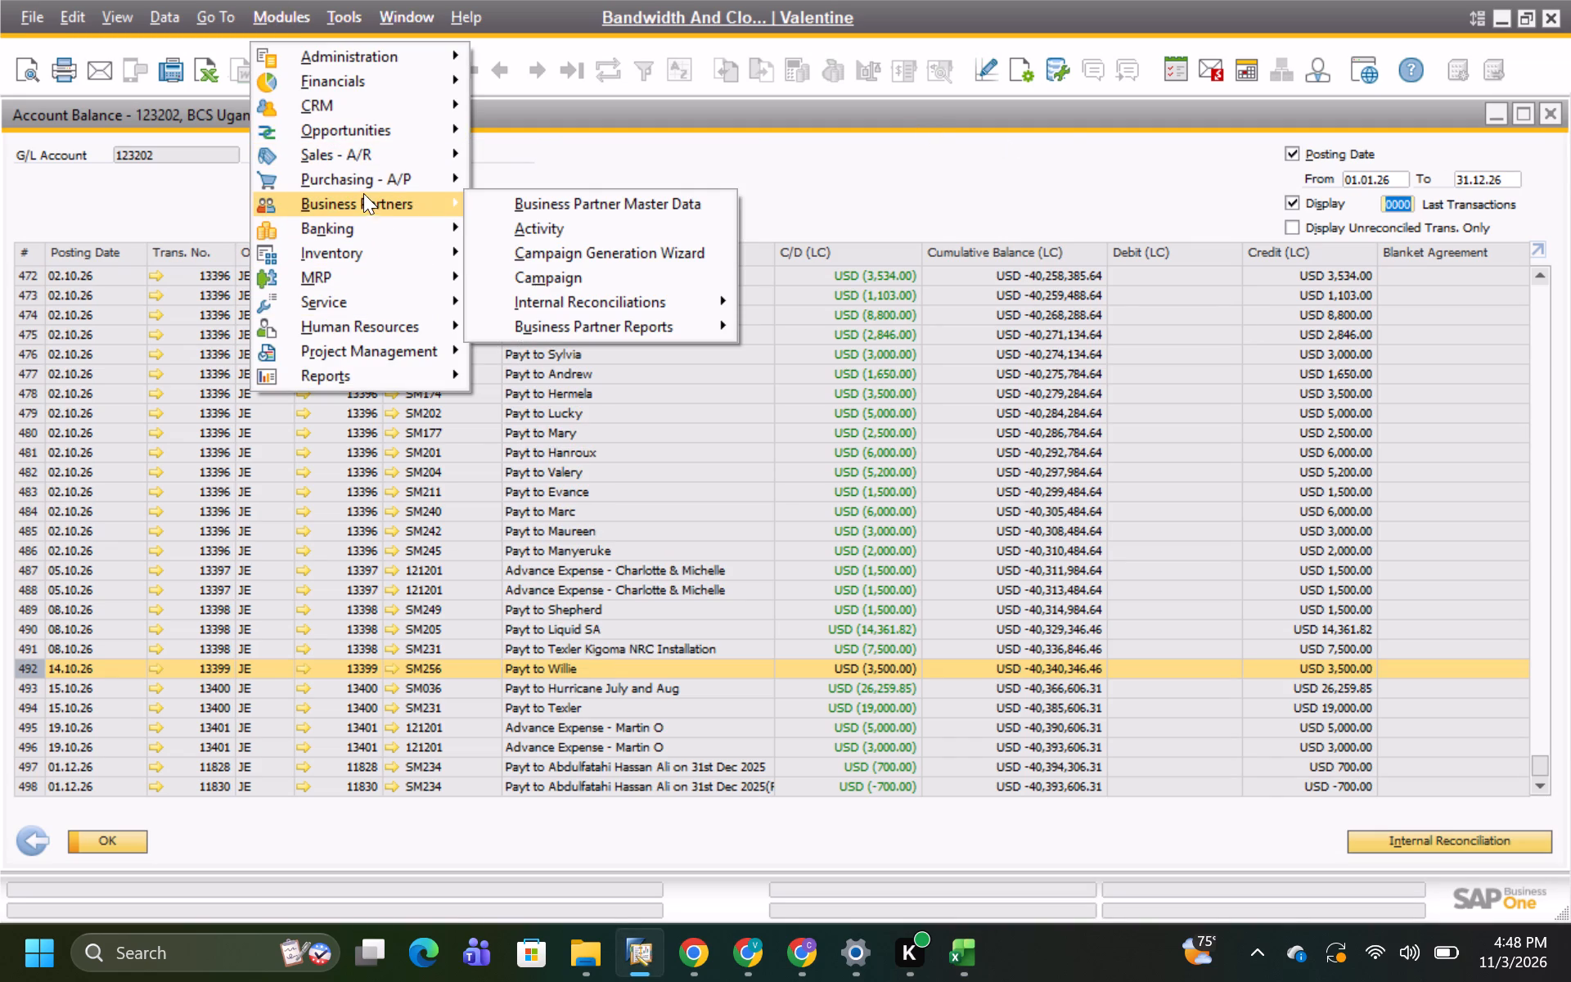
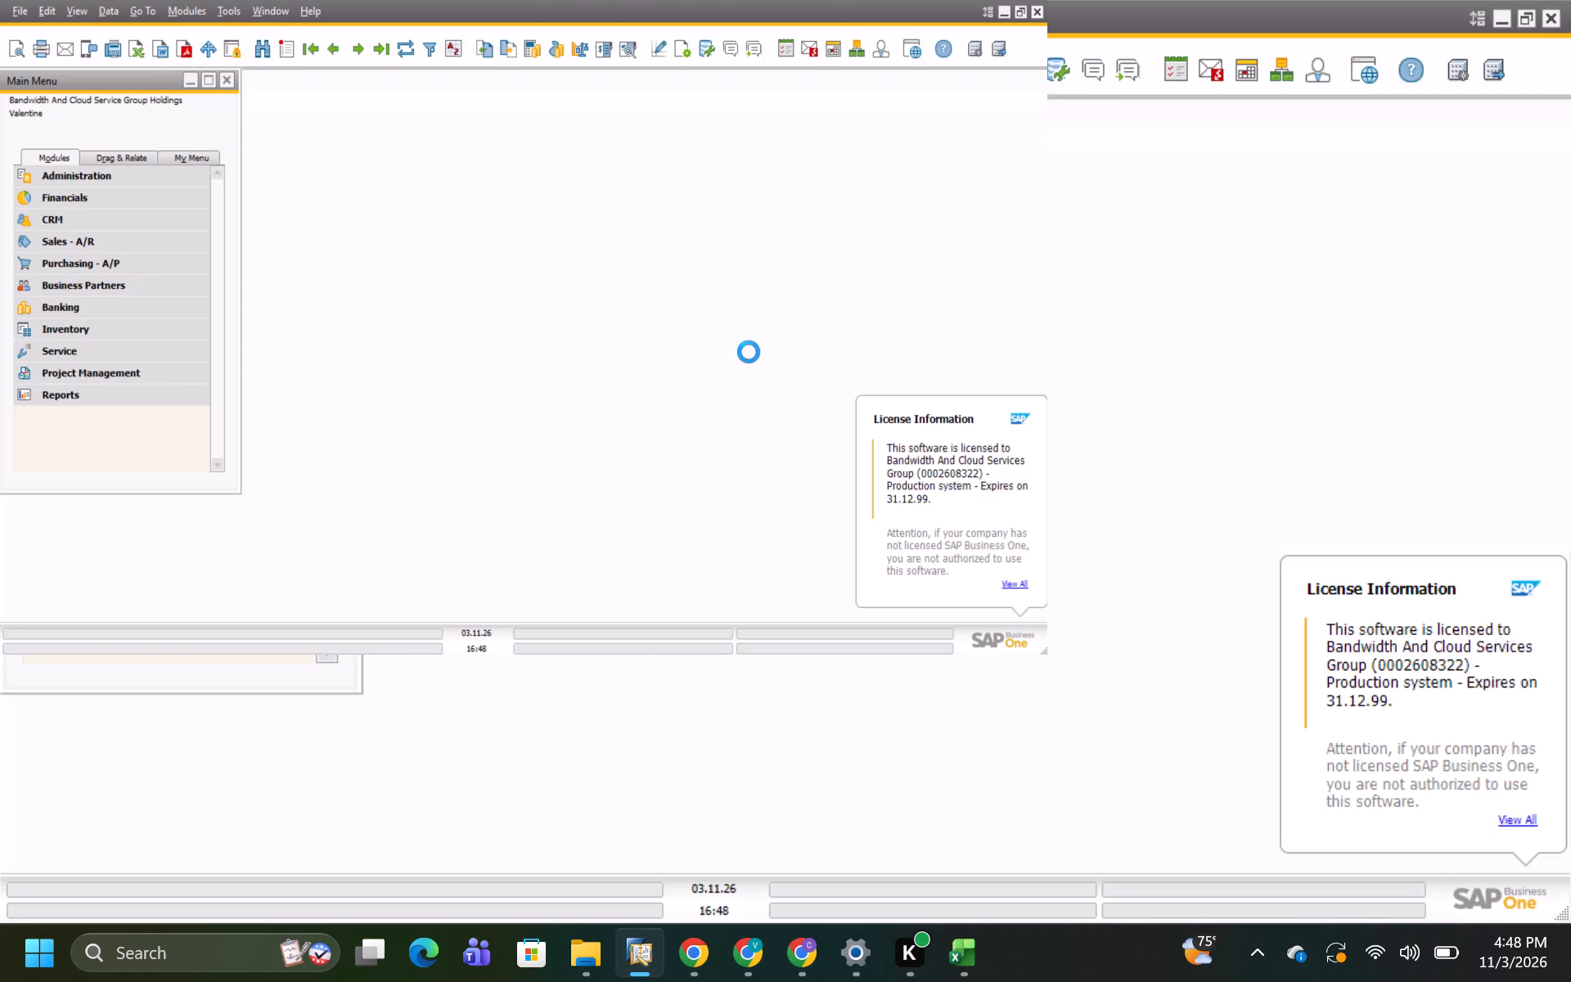
Open an A/P Invoice form and look up the supplier with "charl" in the name, choosing vendor SM250.
left_click(271, 25)
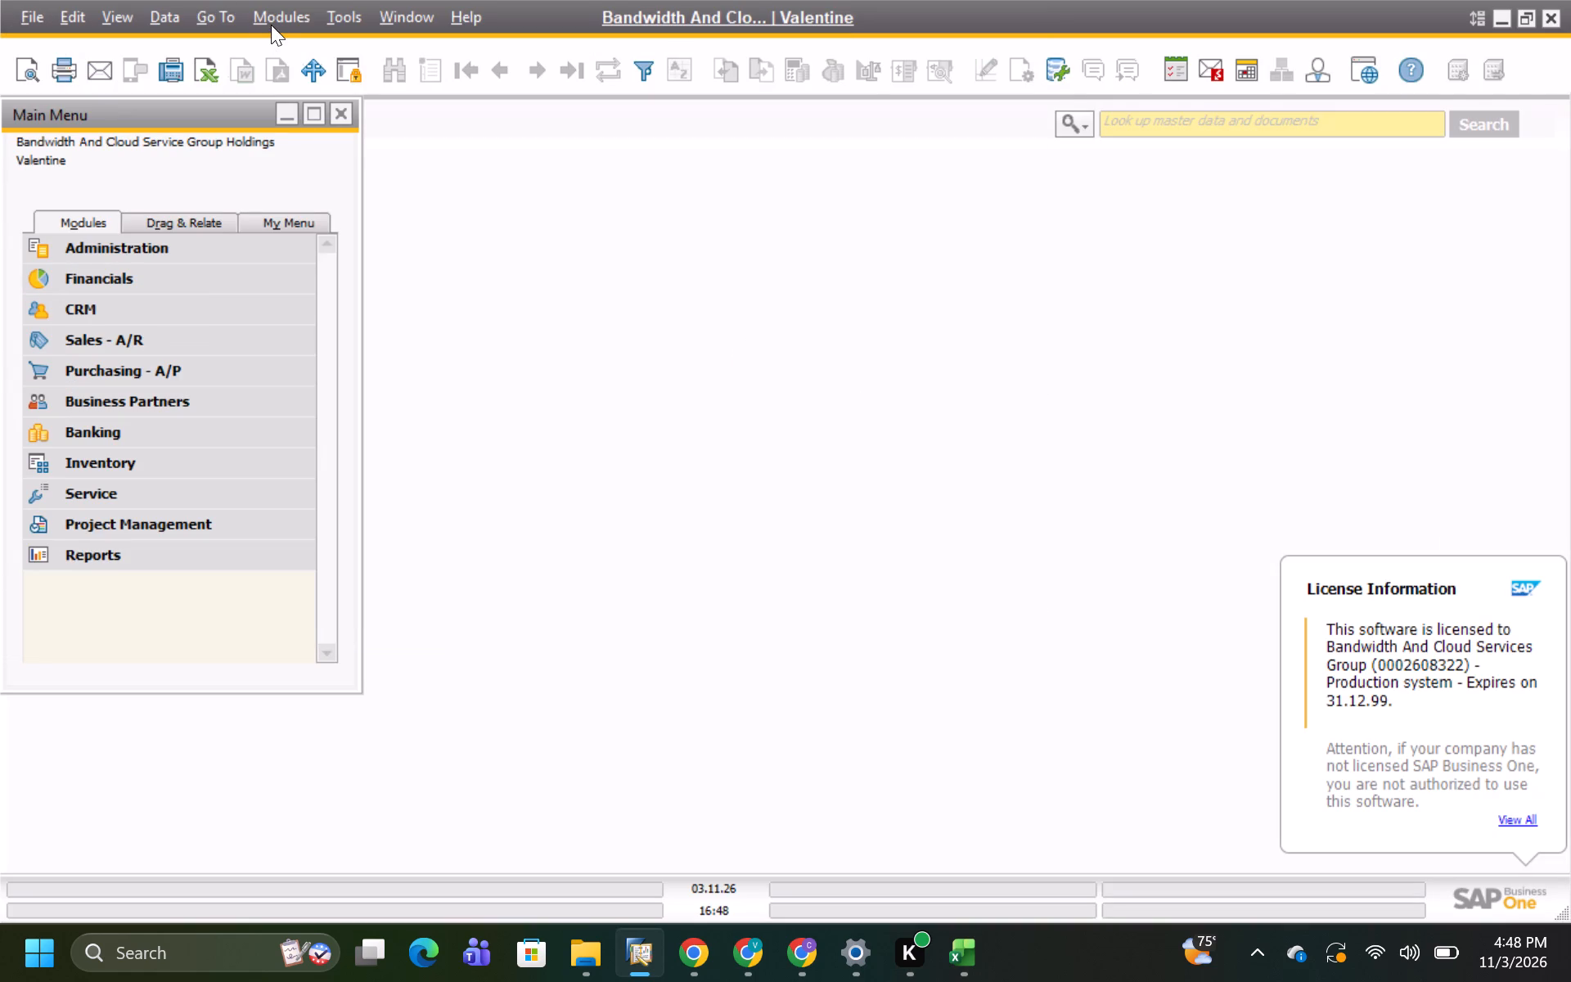
left_click(274, 13)
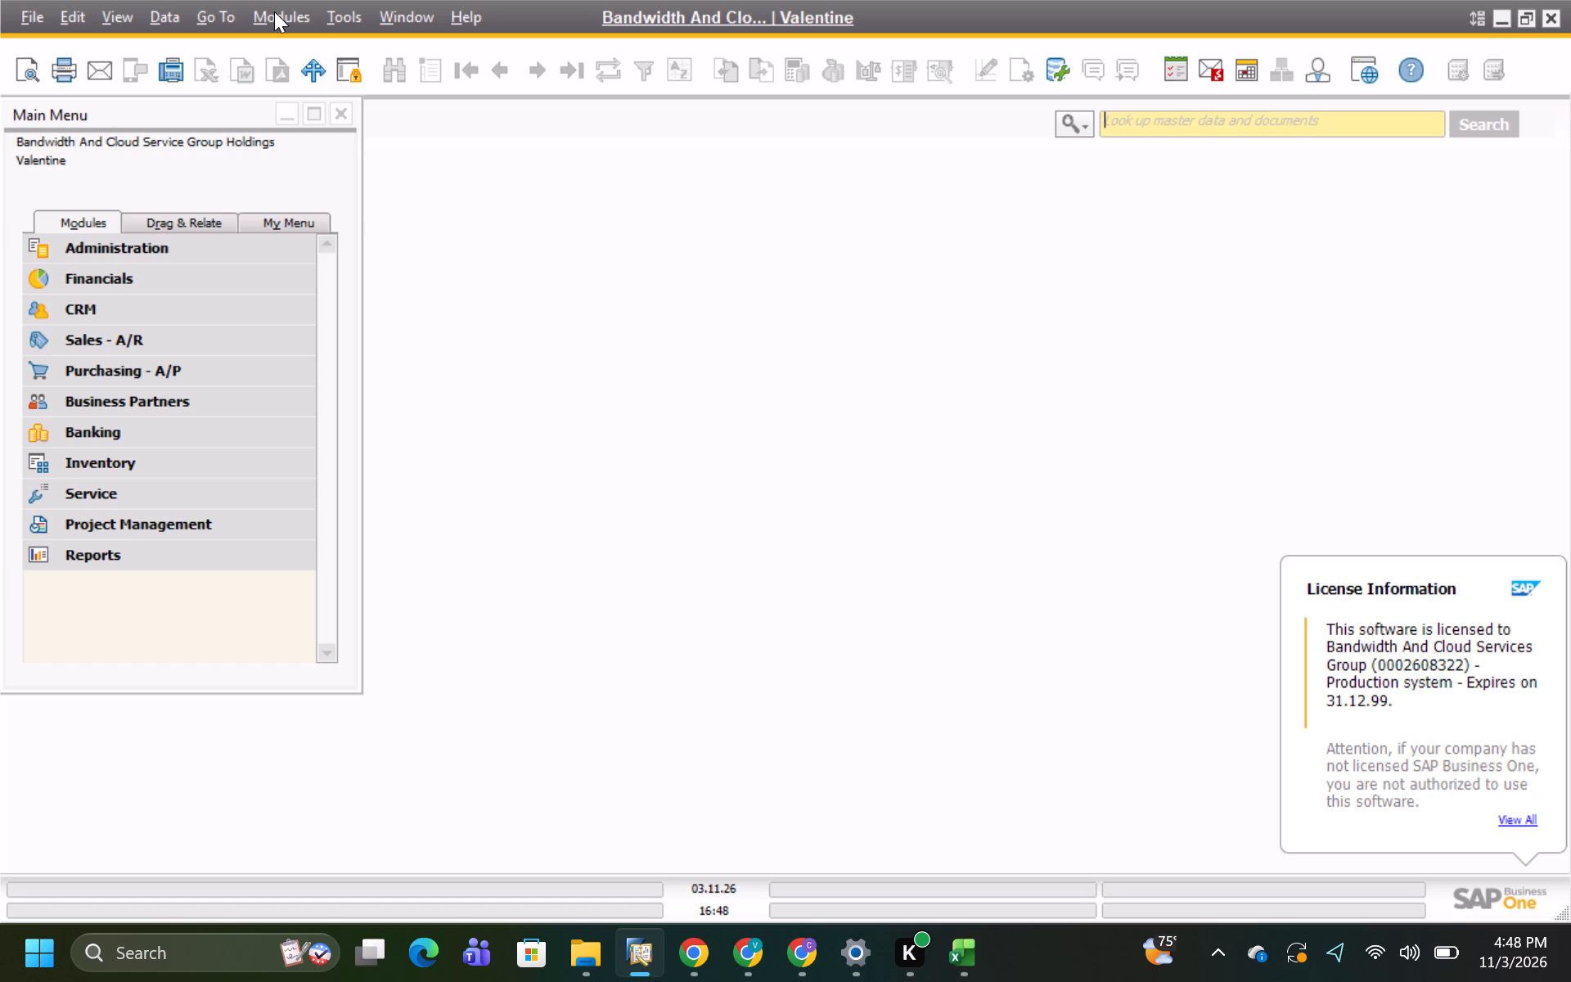
left_click(274, 11)
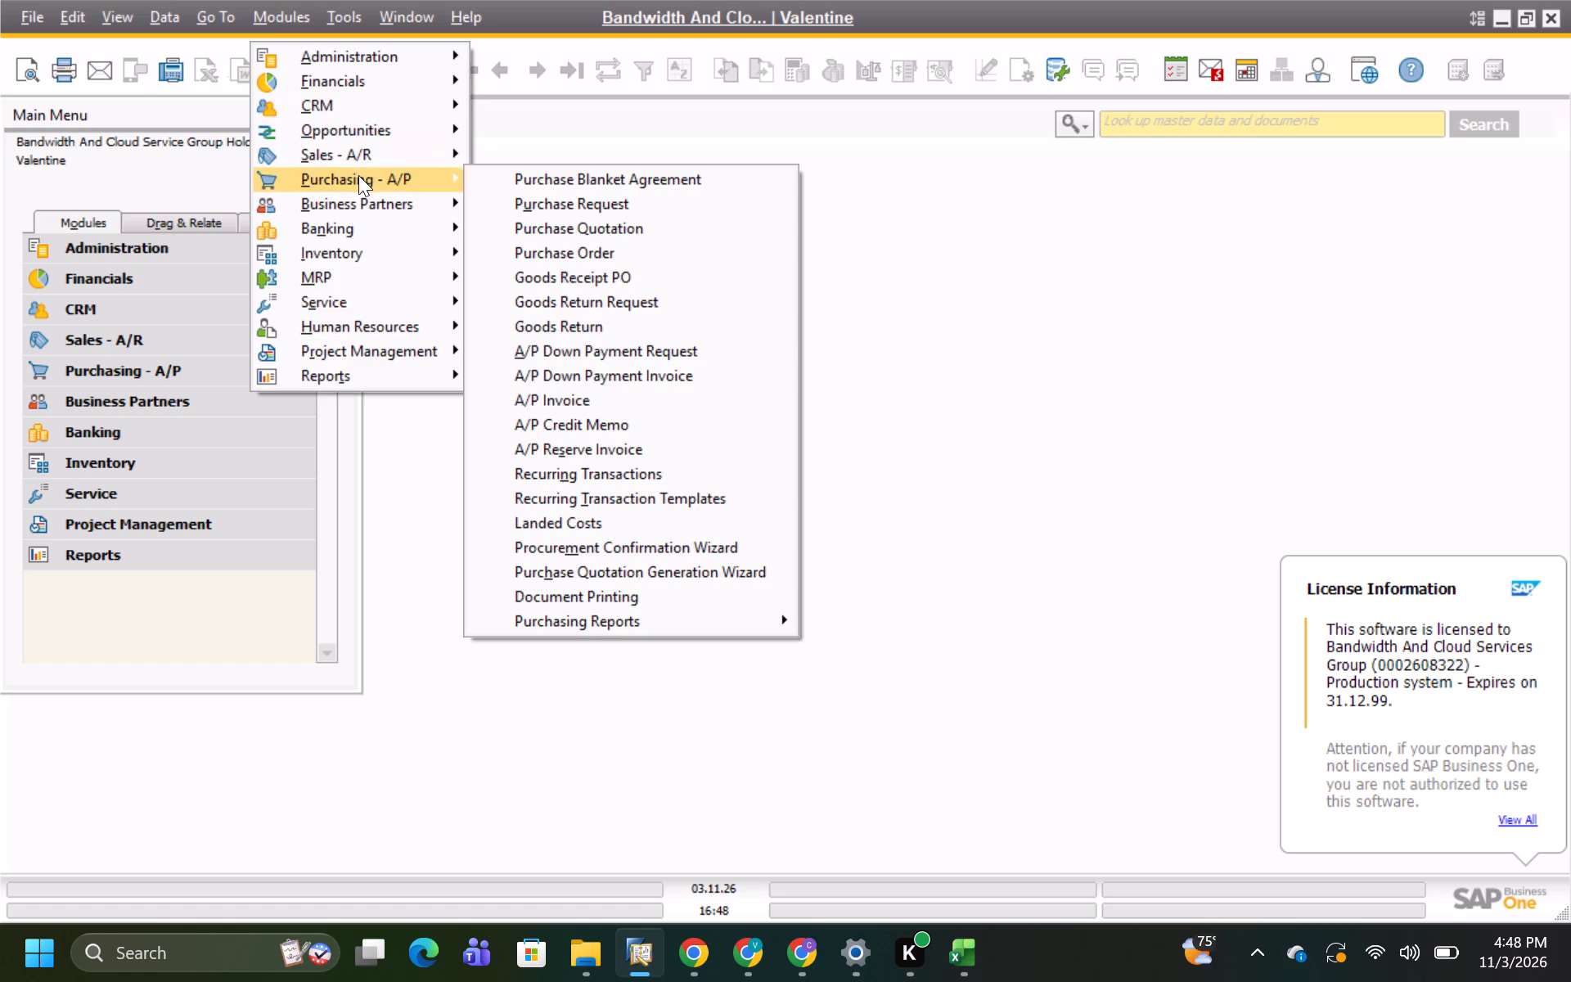
left_click(568, 405)
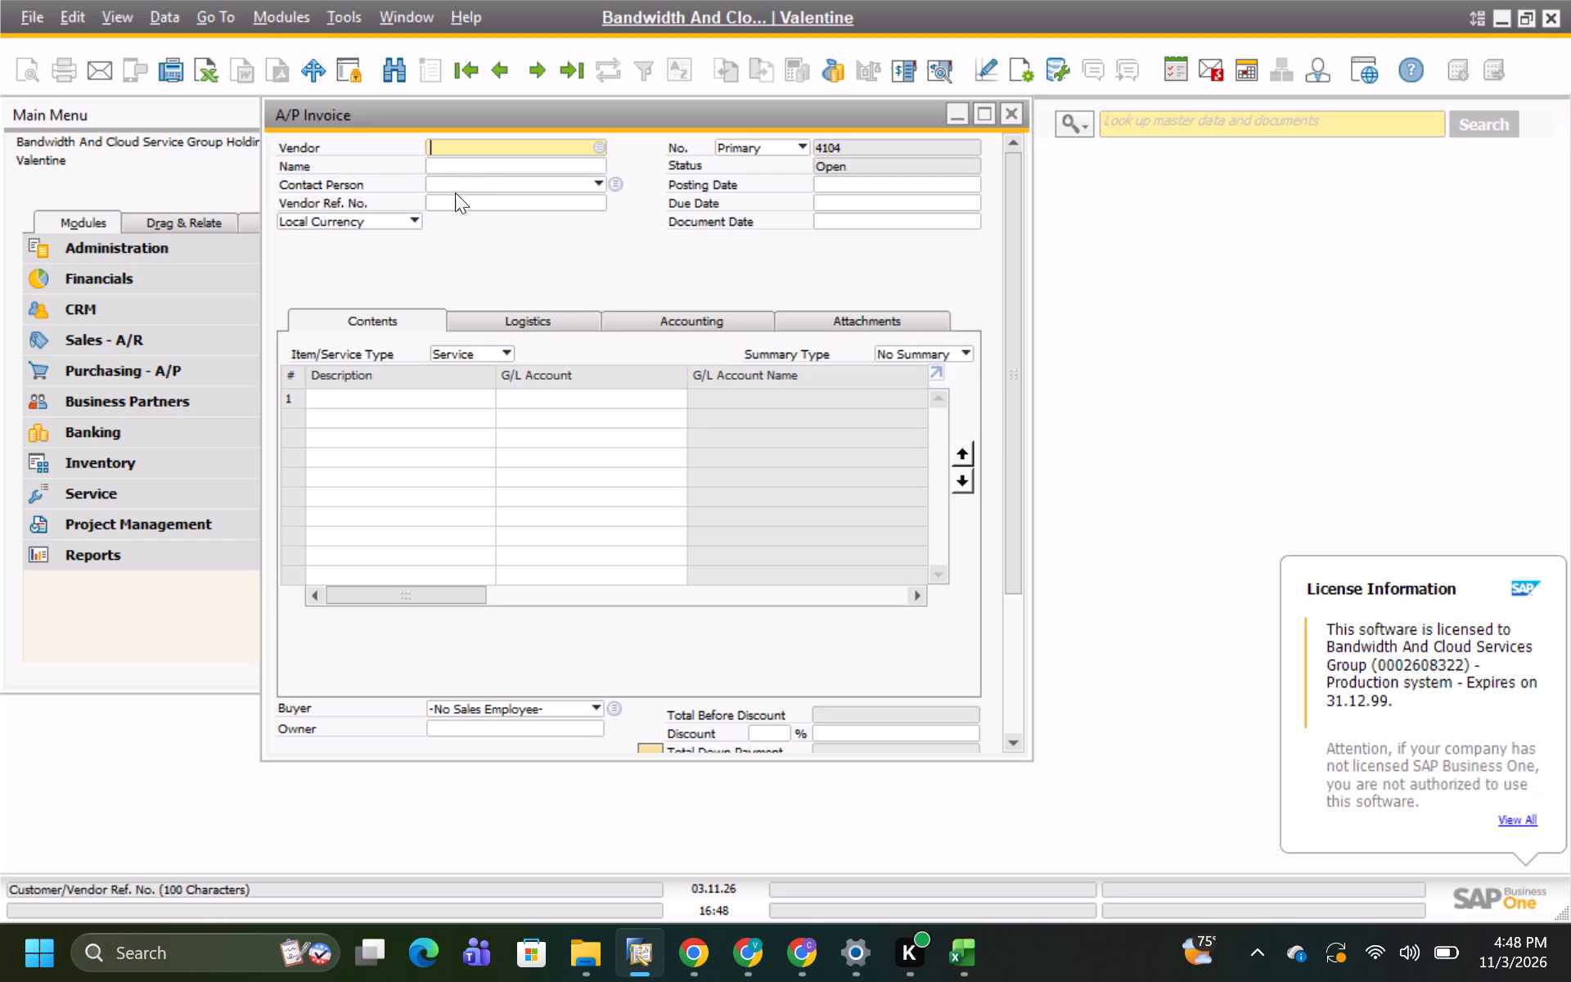
left_click(464, 168)
type("charl")
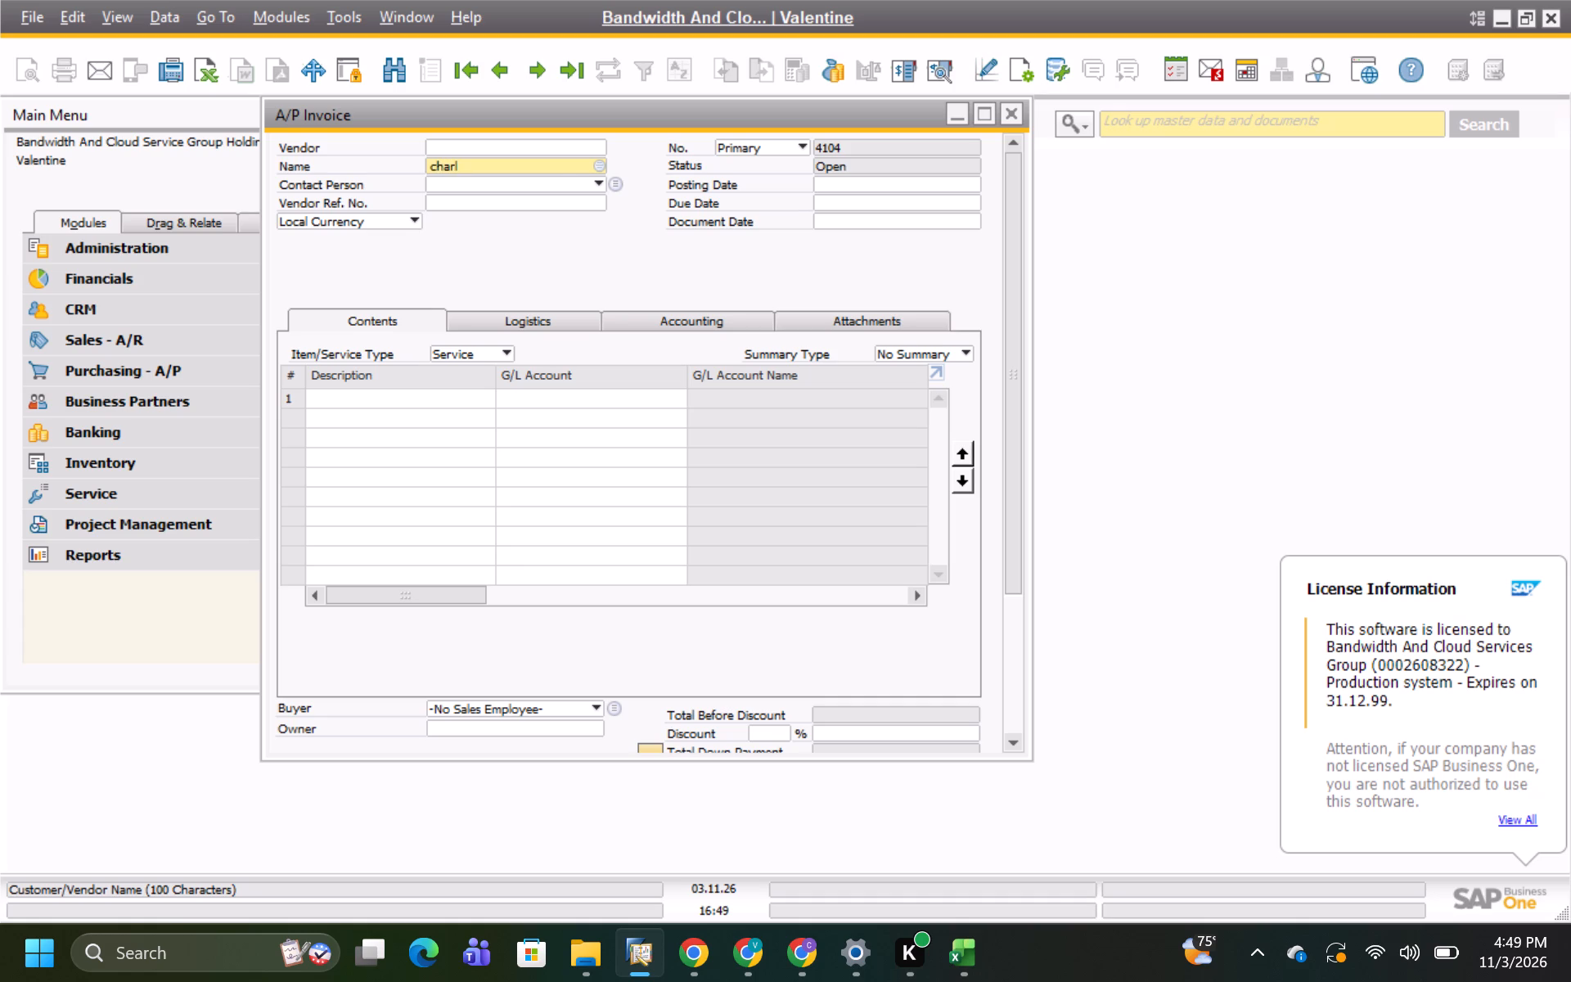
left_click(569, 188)
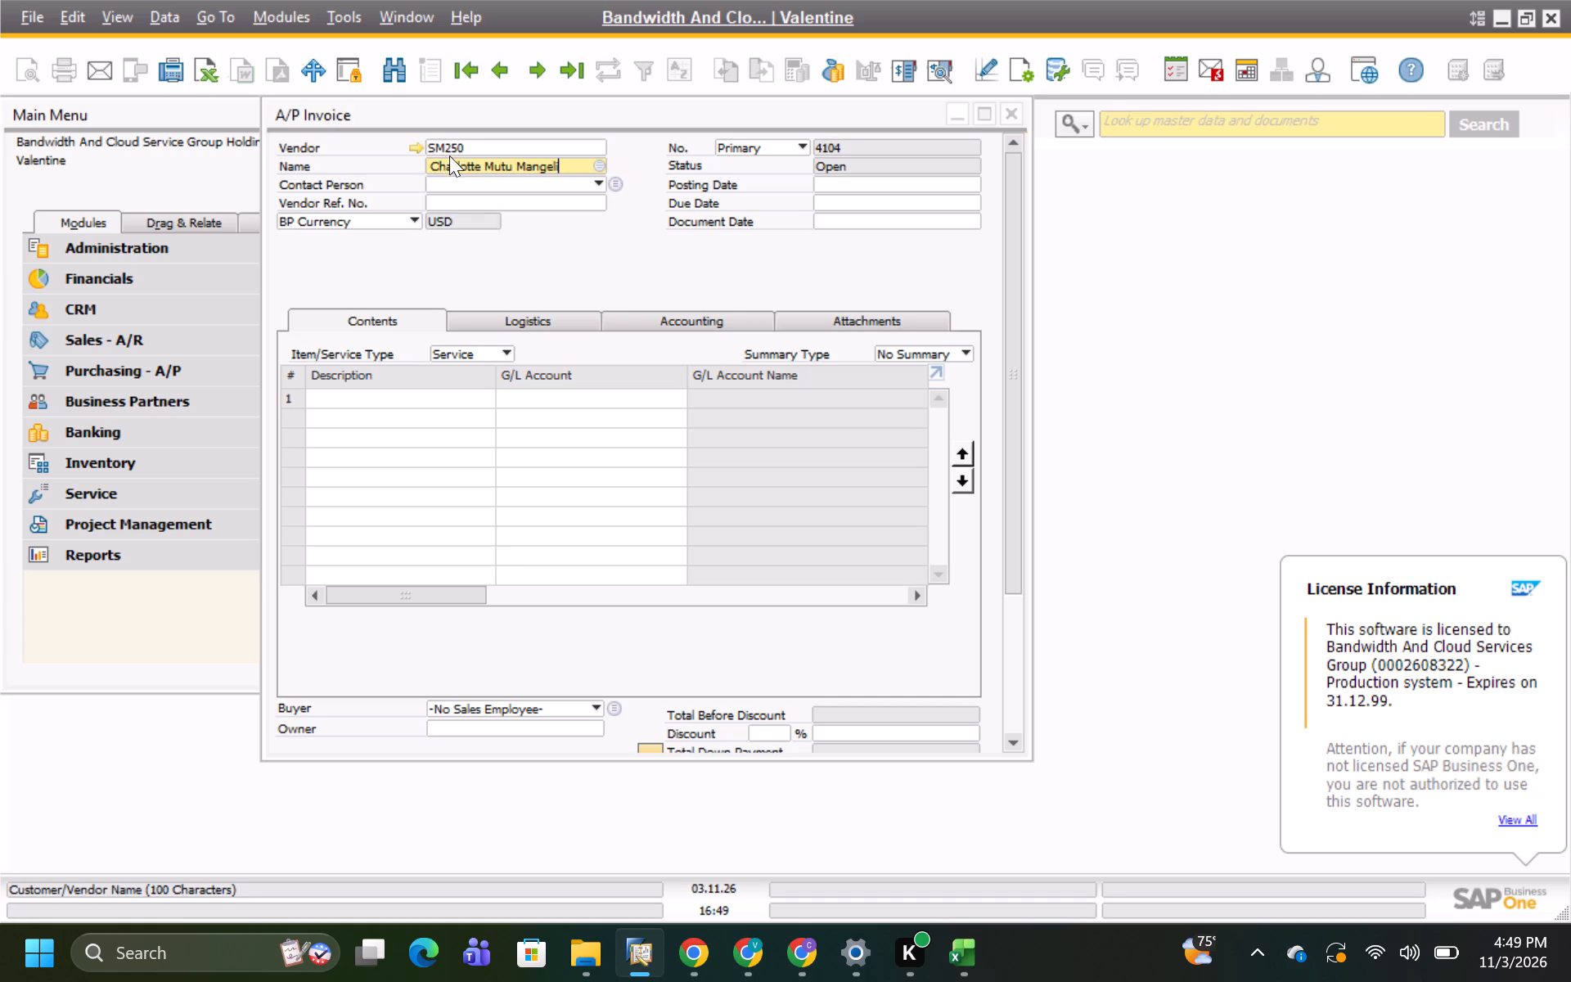
Open vendor SM250's master data and view its account balance to check the posted invoices and the "Payt to Charlotte" entry.
left_click(419, 147)
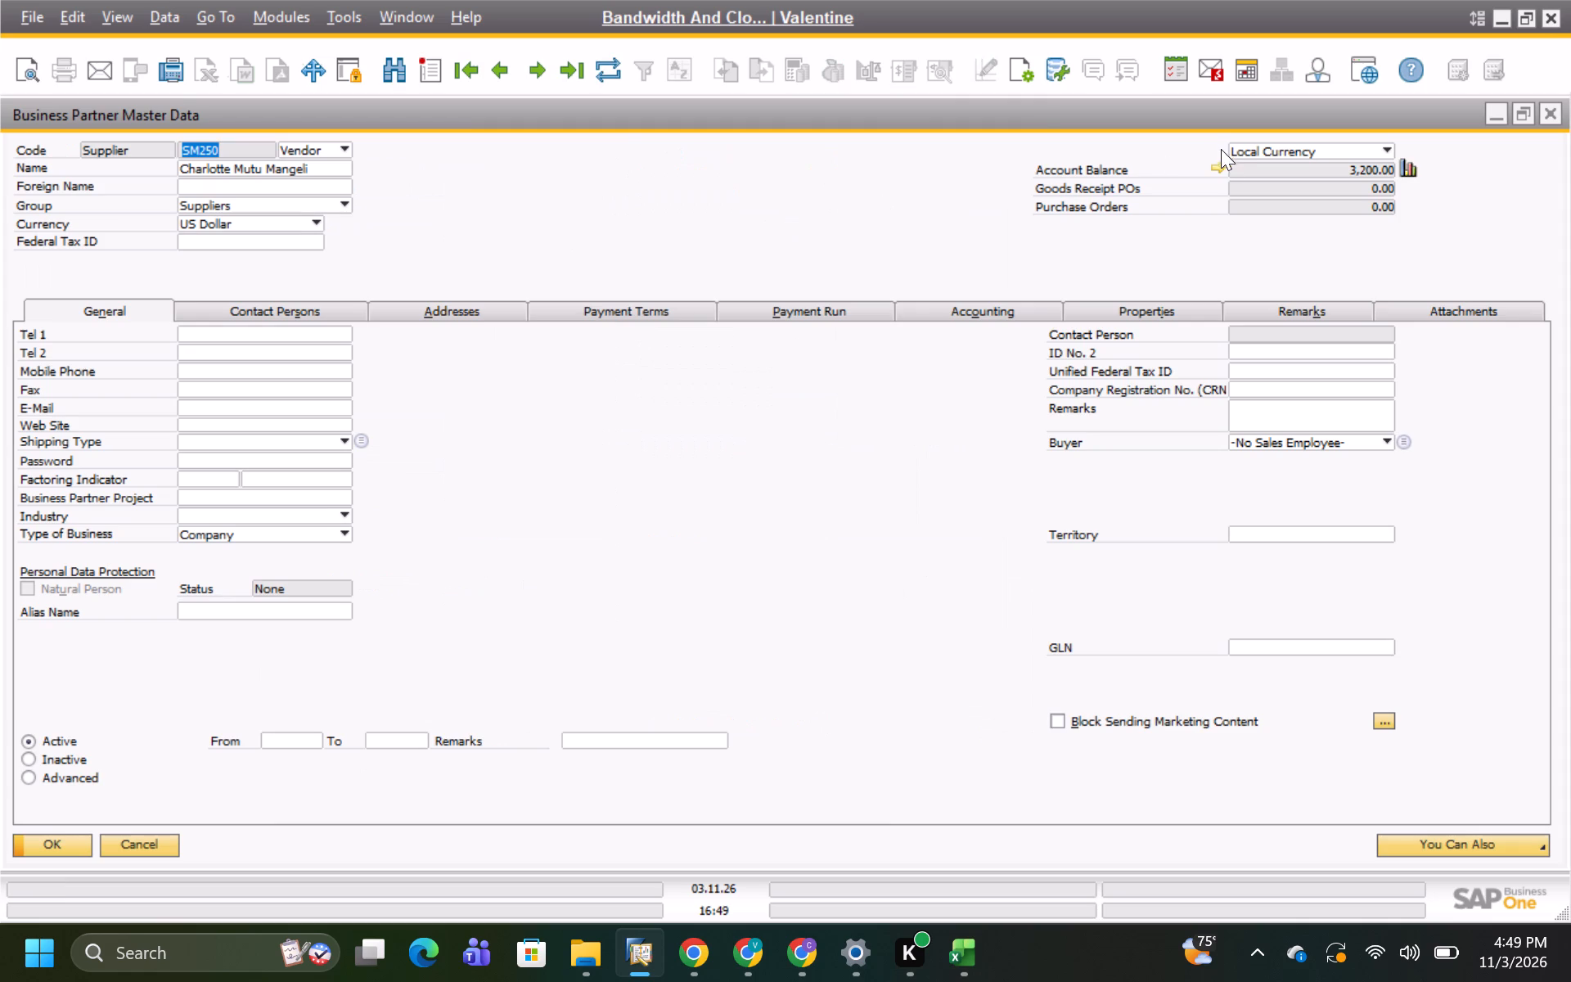
left_click(1209, 169)
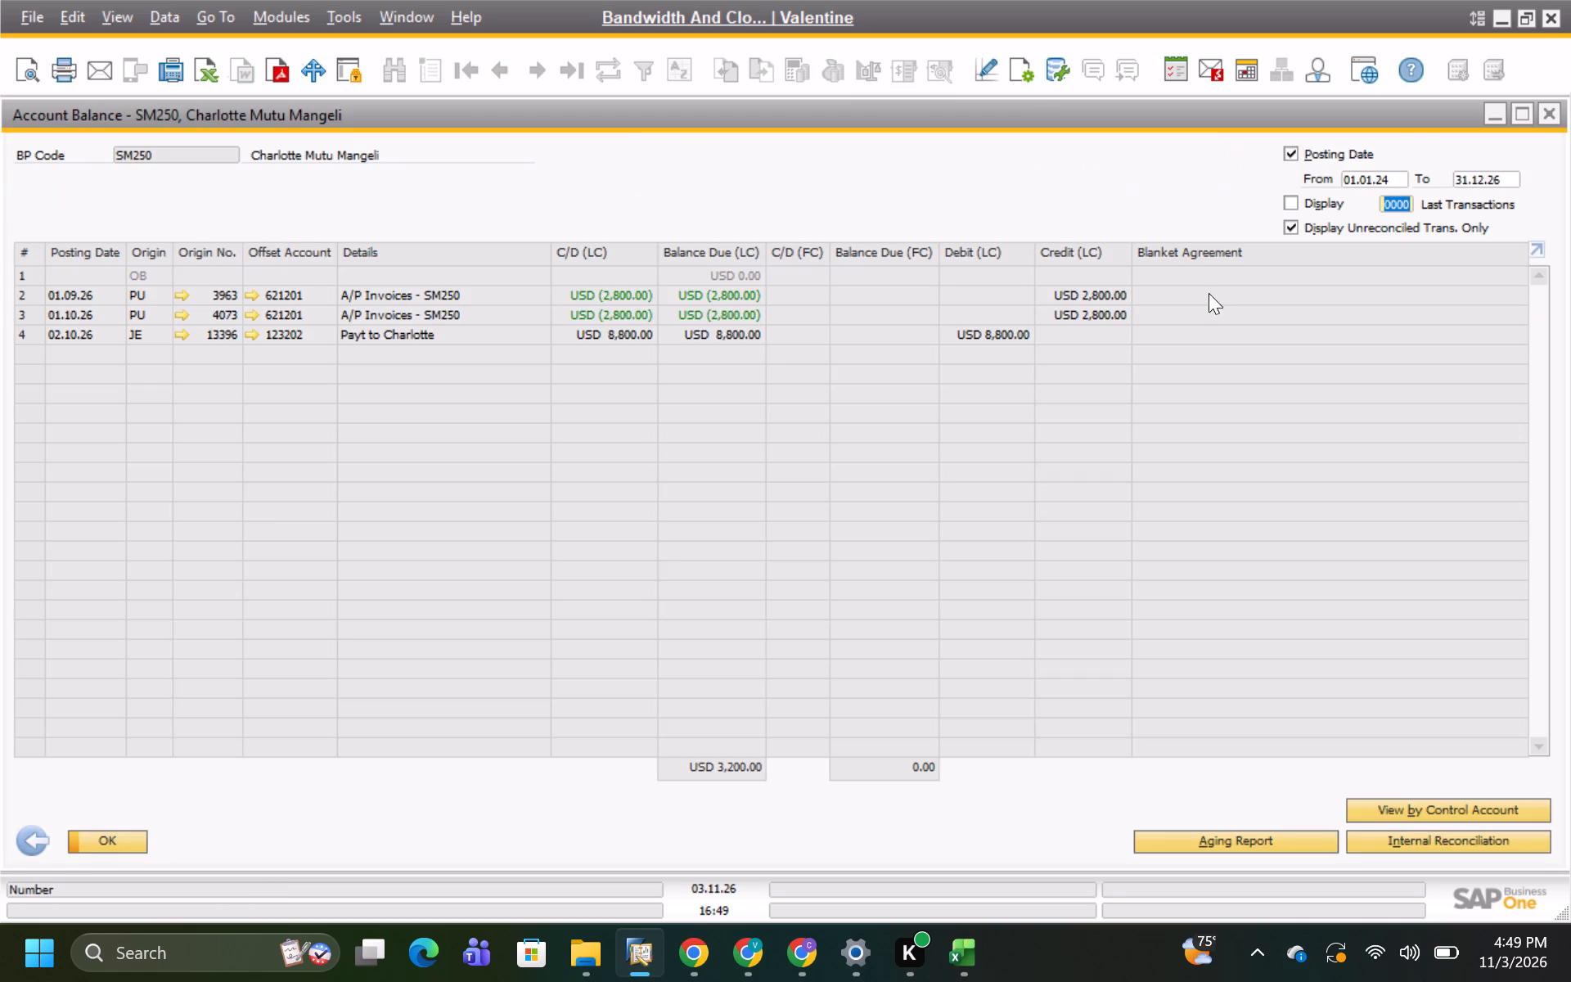
left_click_drag(1282, 231, 1012, 497)
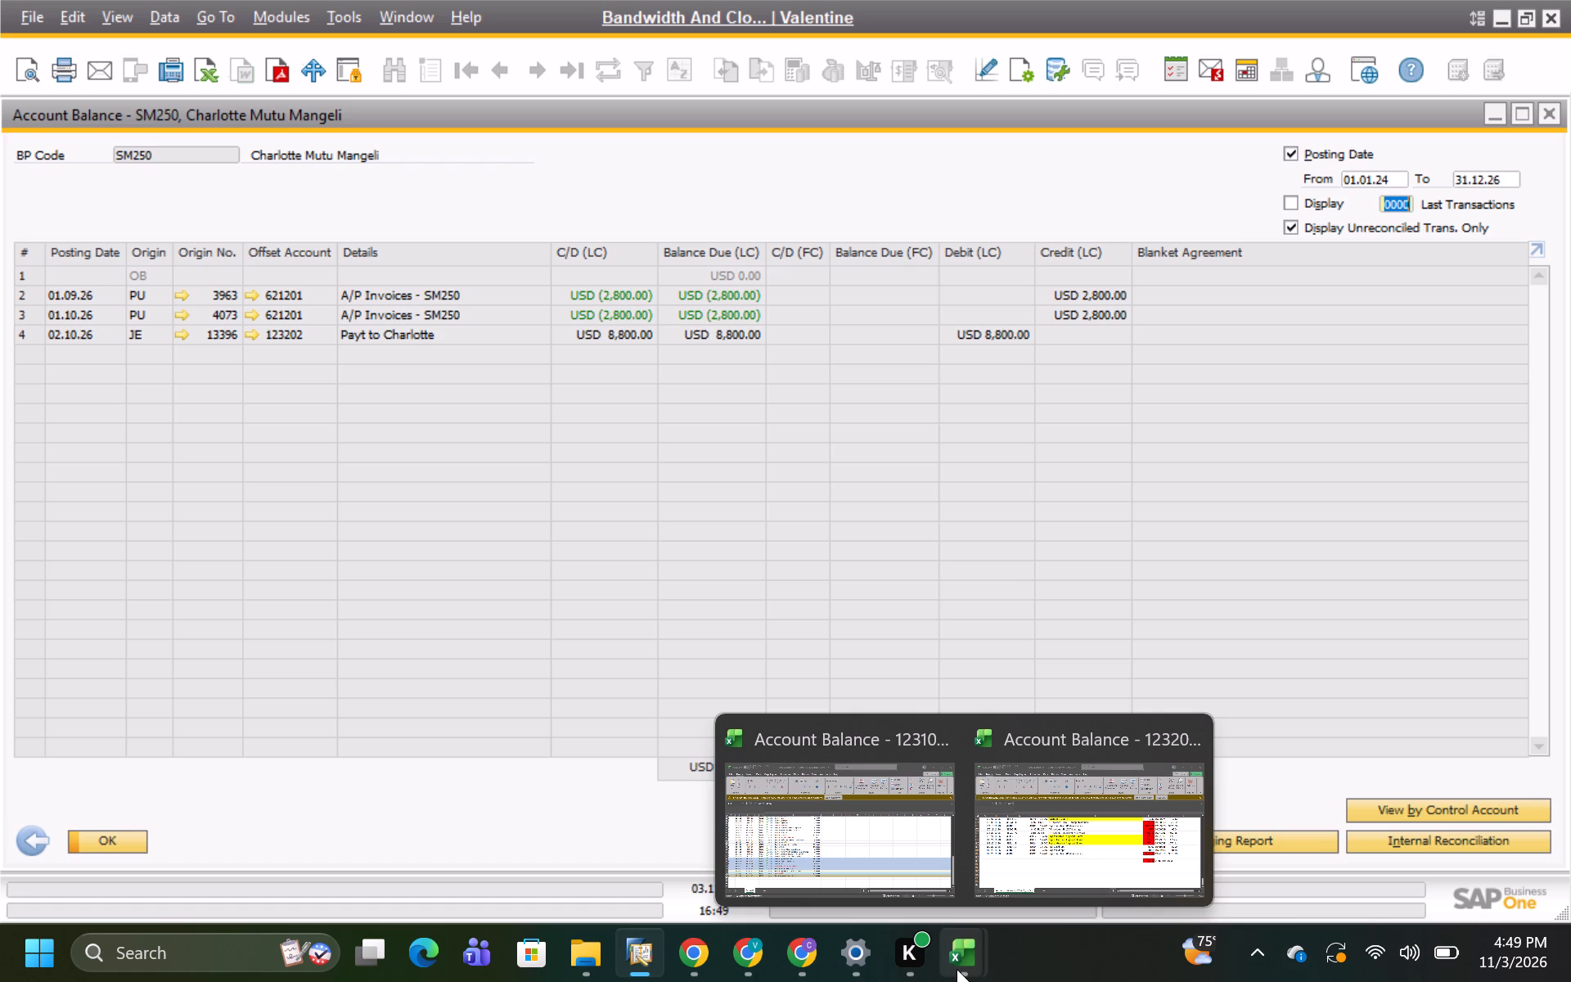
Switch to the 123101 BCS Mauritius account balance workbook in Excel to compare its "Payt to Charlotte" entry.
left_click(848, 867)
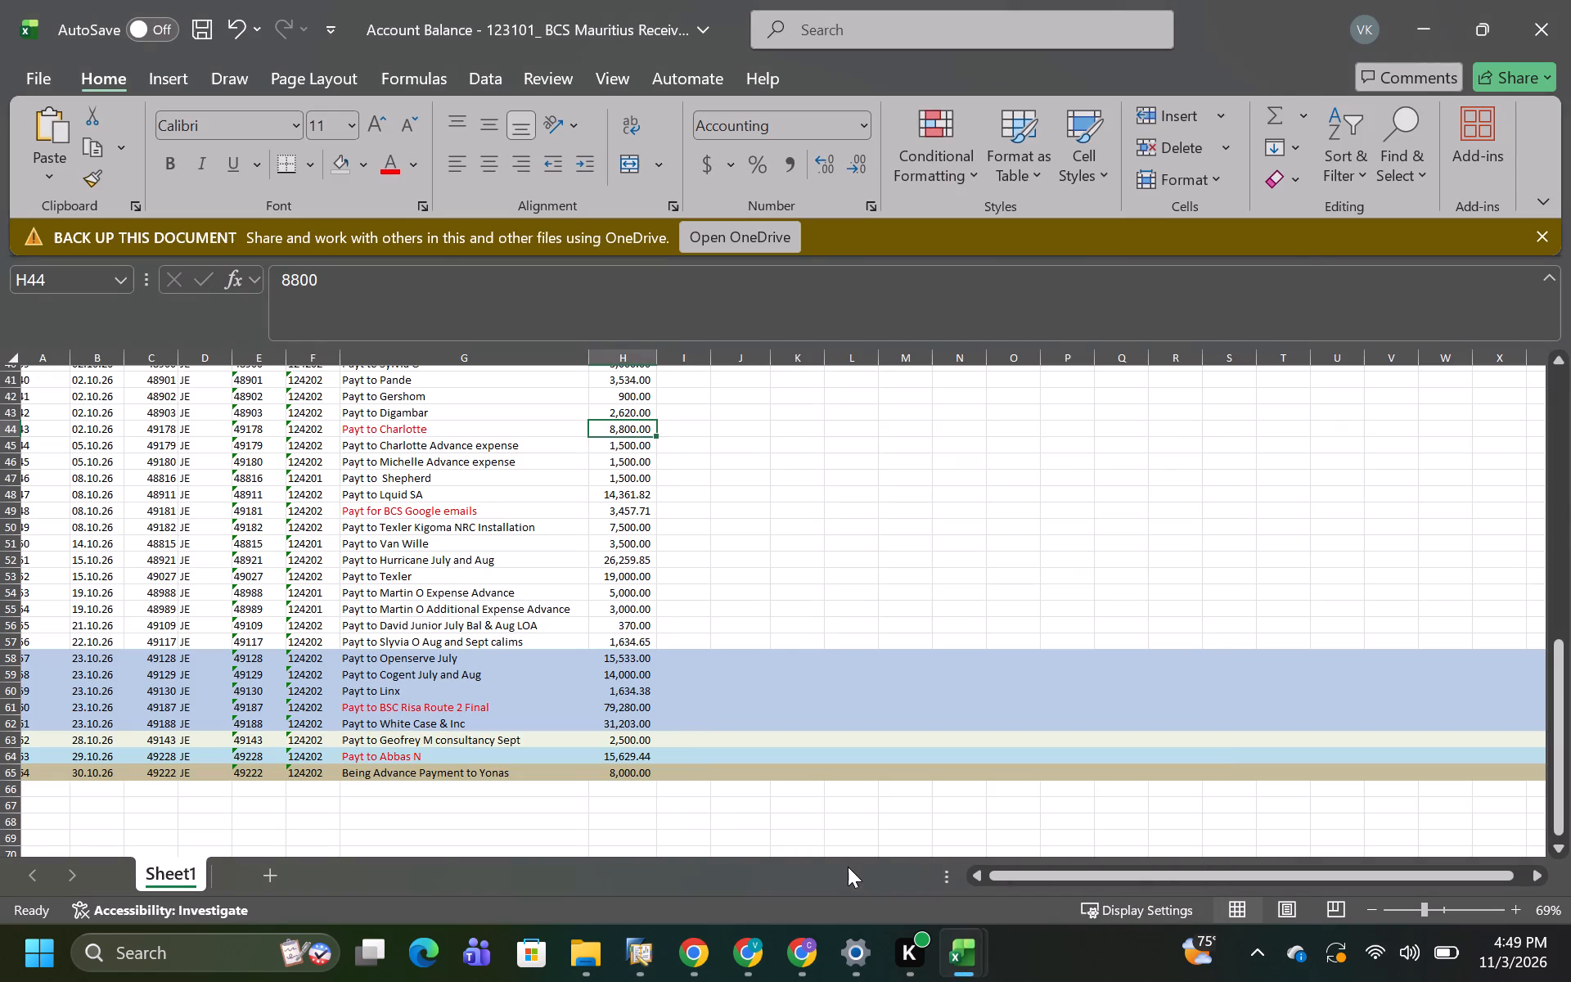
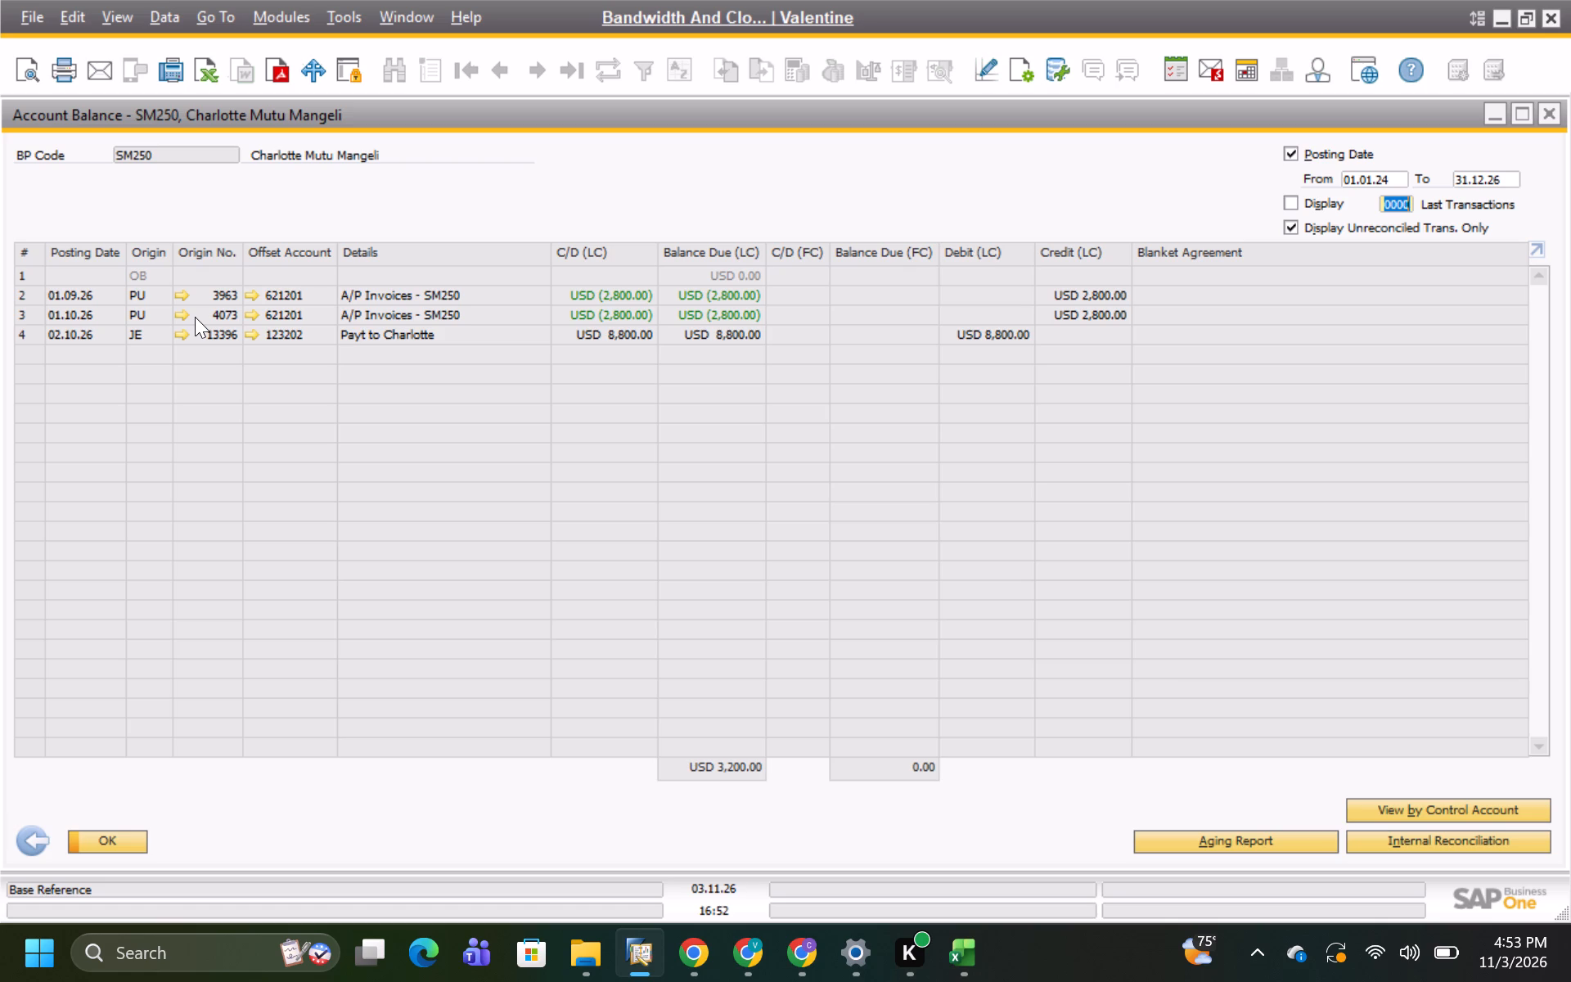
Open A/P invoice 4073 from vendor SM250's account balance and copy it to an A/P Credit Memo.
left_click(613, 291)
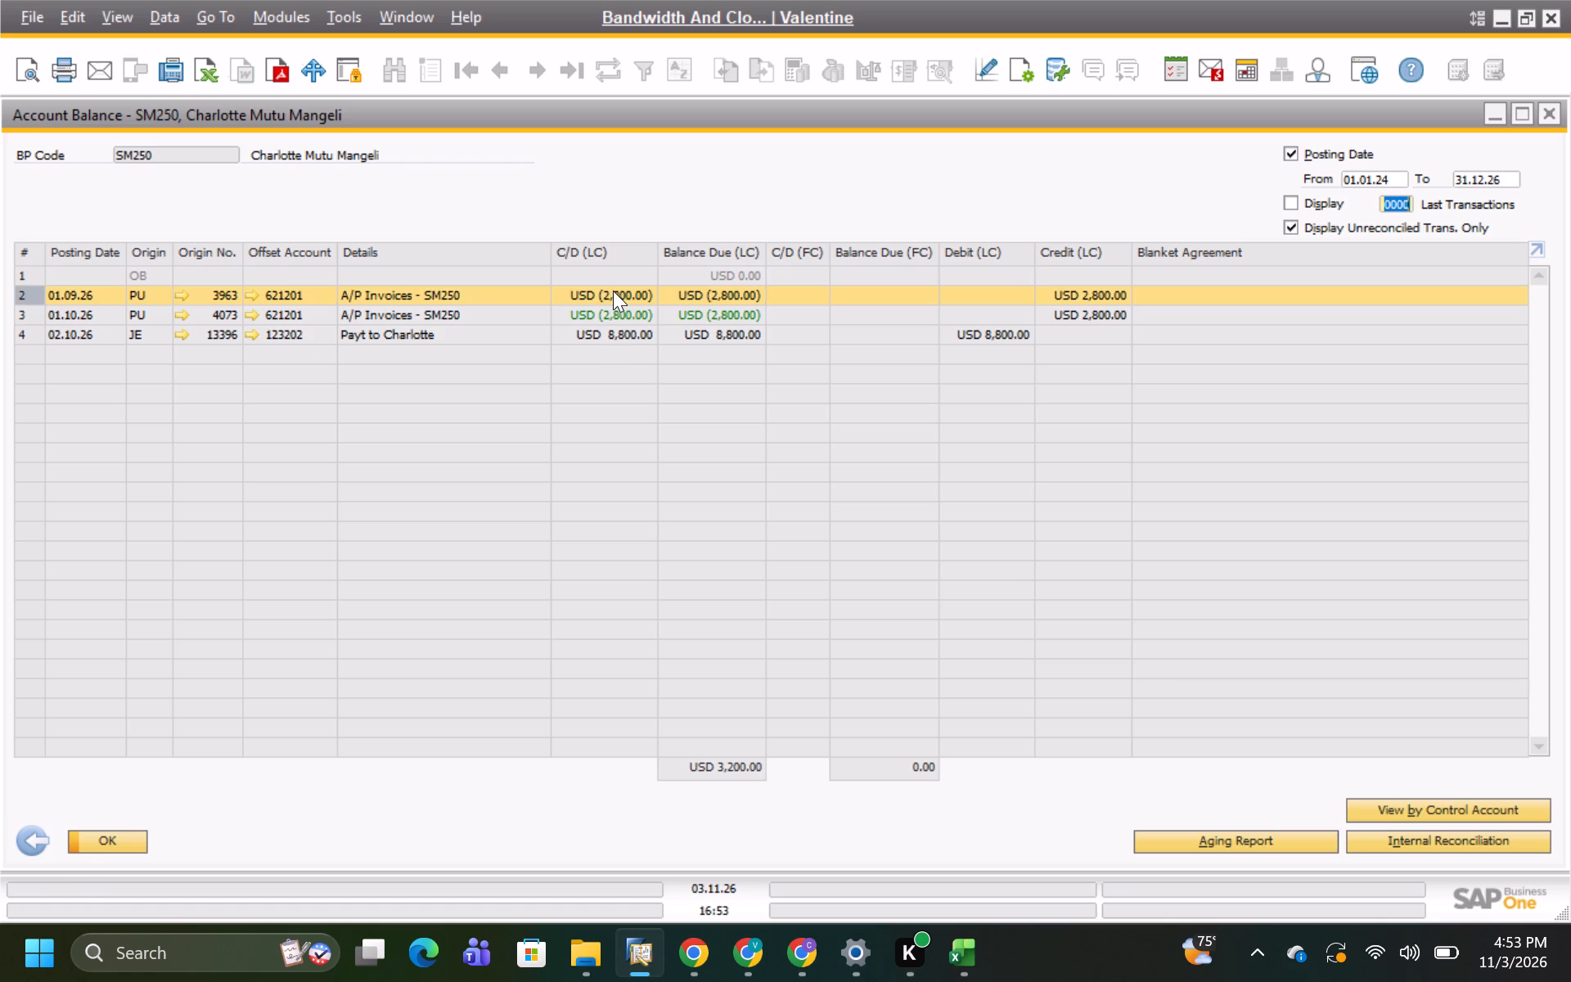
left_click(183, 320)
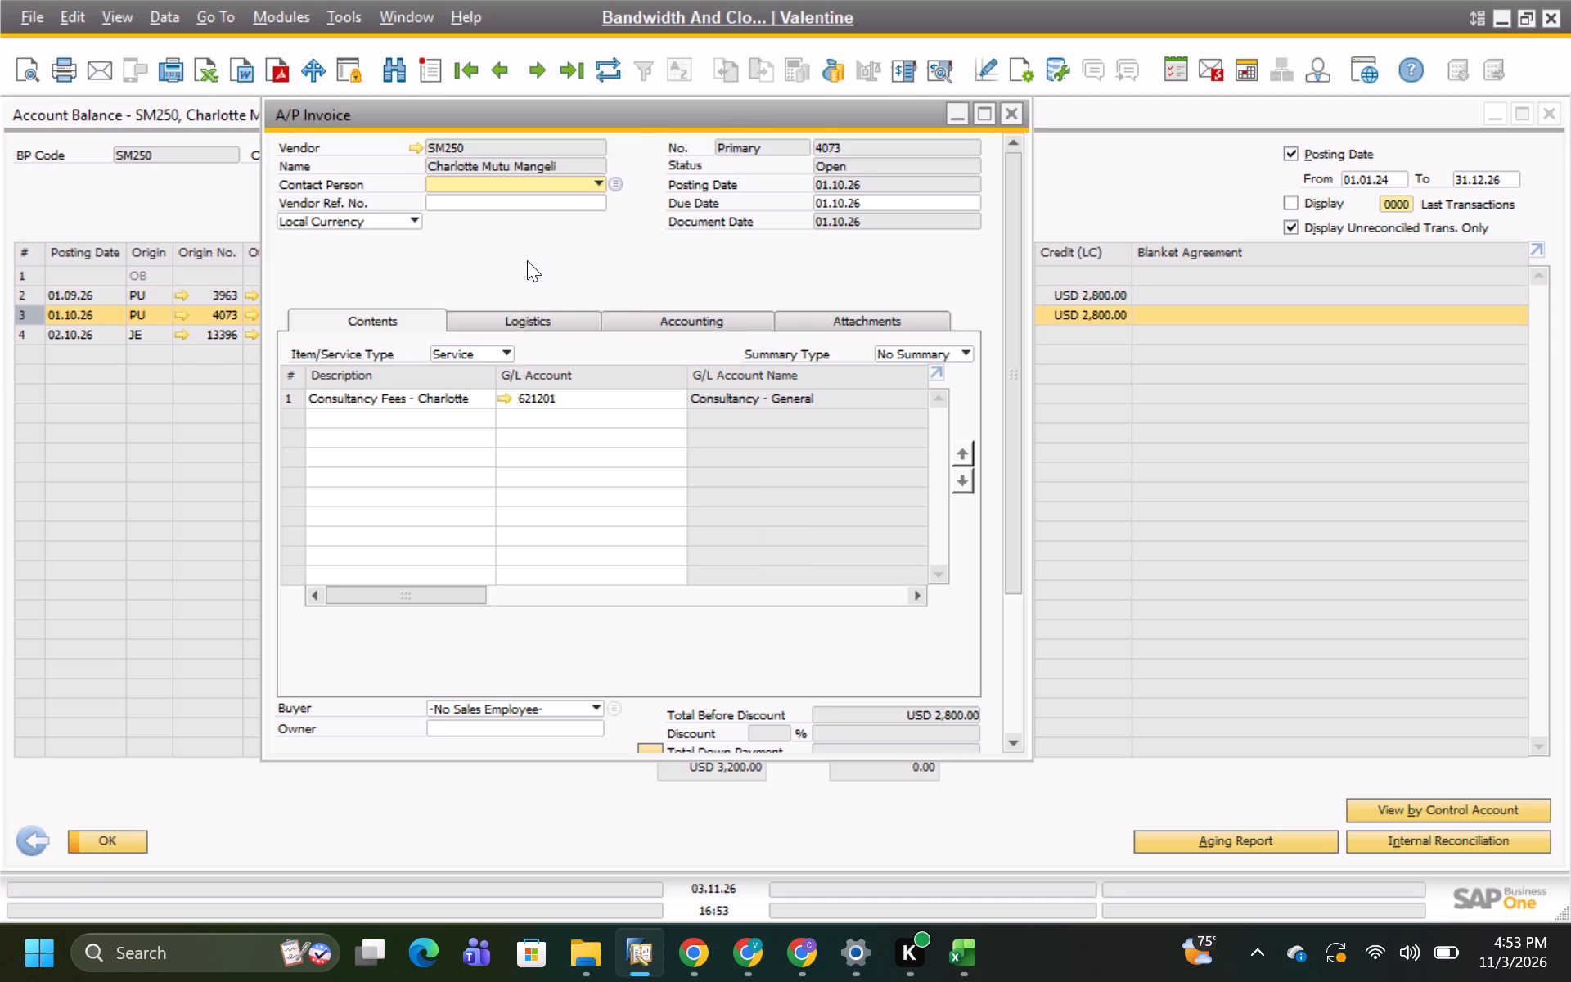
right_click(529, 259)
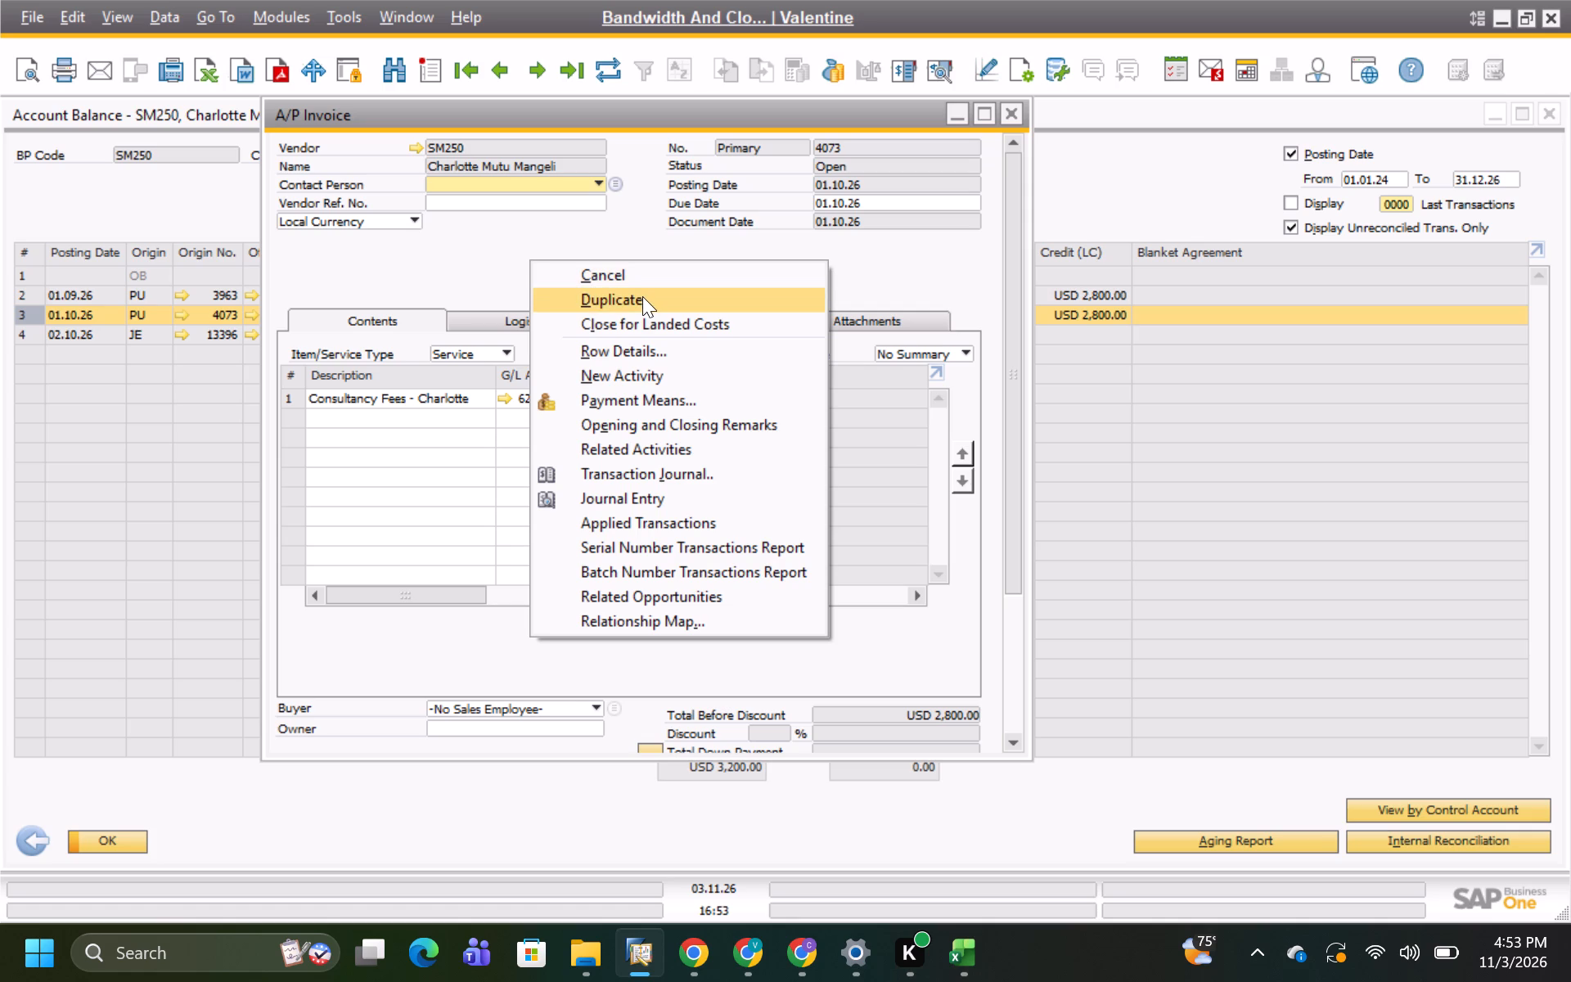
left_click(1005, 554)
left_click_drag(1007, 547, 1014, 644)
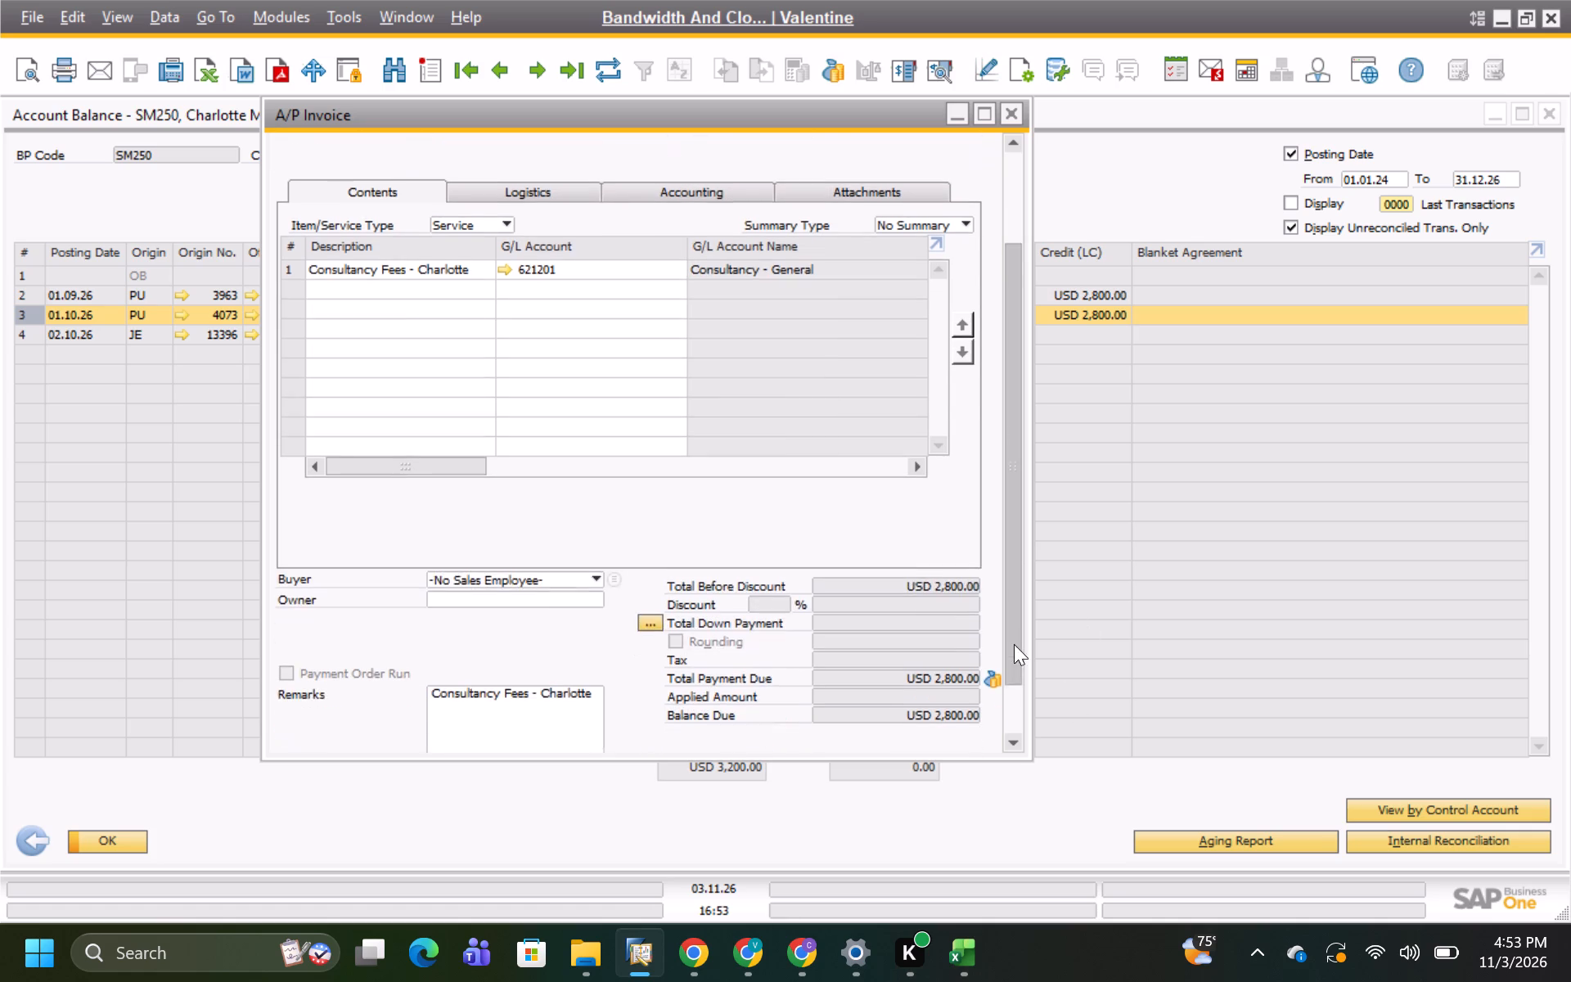
left_click_drag(1014, 644, 1011, 669)
left_click_drag(1012, 676, 1024, 778)
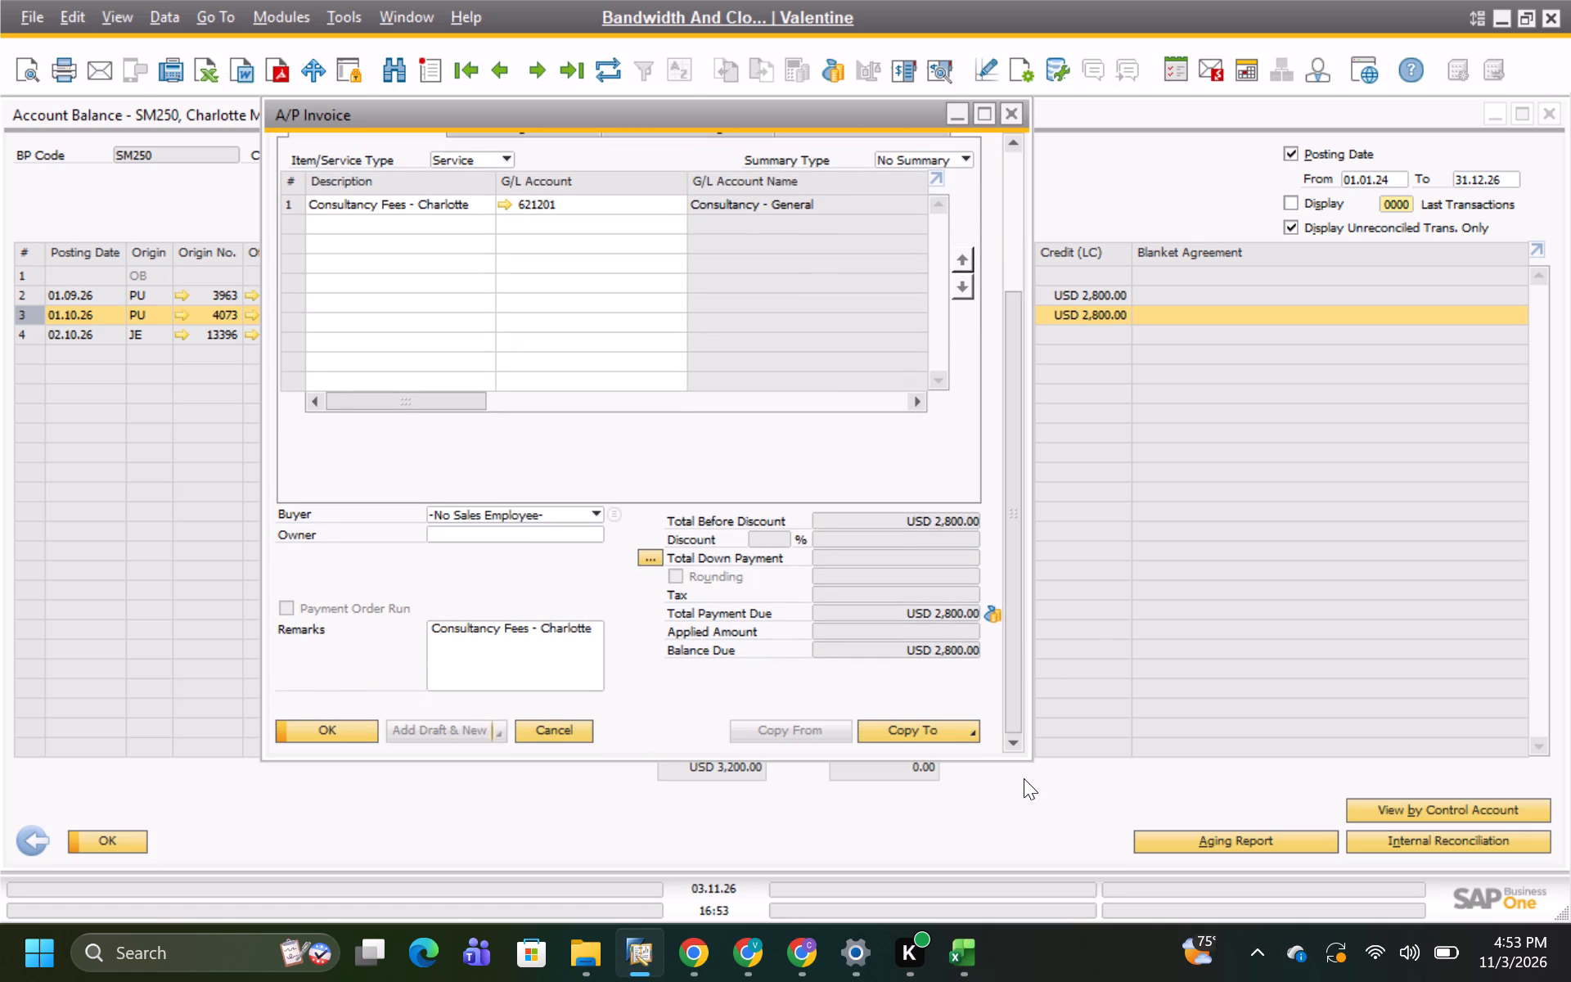
left_click(918, 736)
left_click(917, 750)
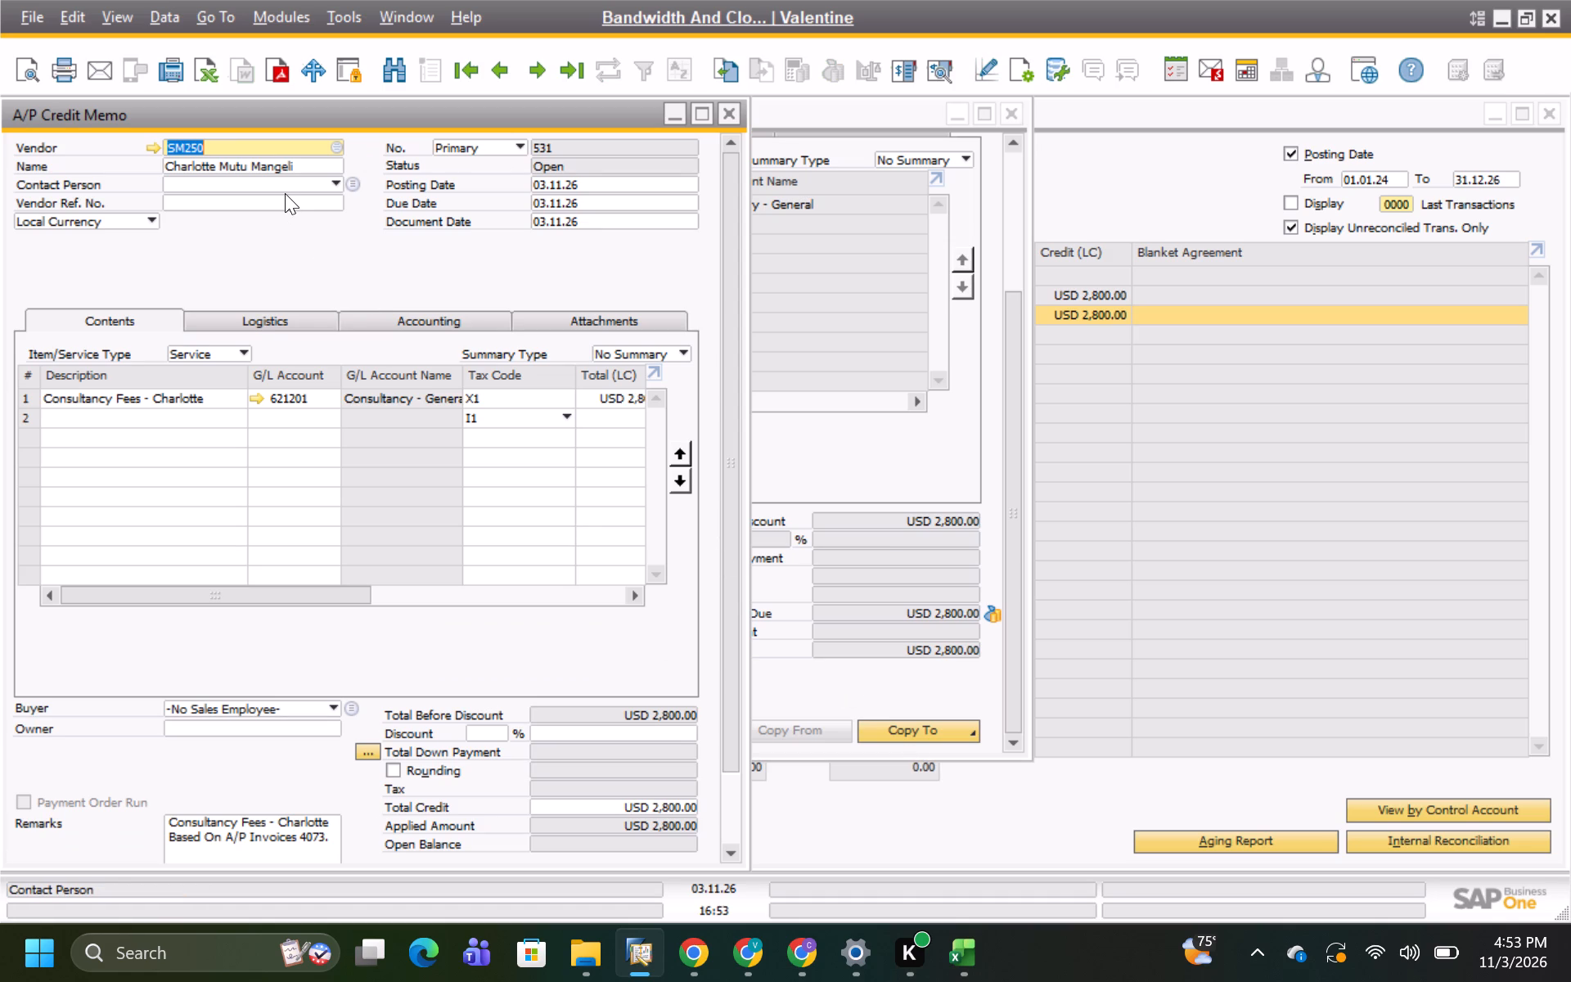
Set the credit memo's posting and due dates to 01.10.26 and add the document.
left_click_drag(724, 110, 605, 355)
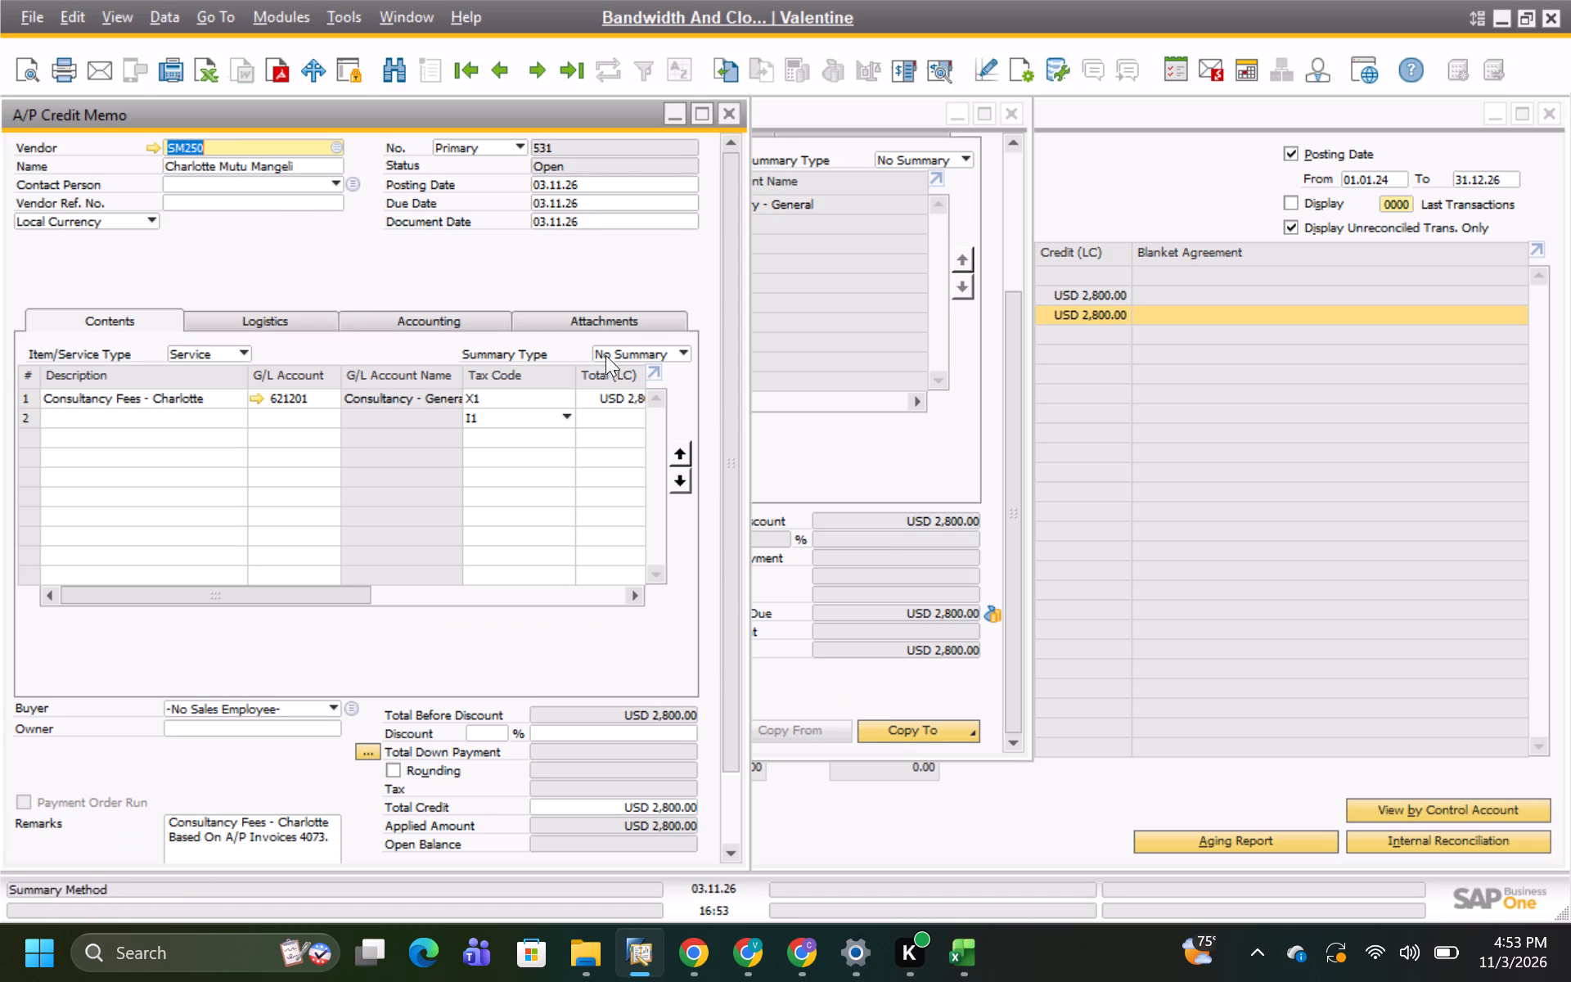
left_click_drag(605, 355, 597, 246)
left_click(556, 178)
type("0110")
left_click(564, 194)
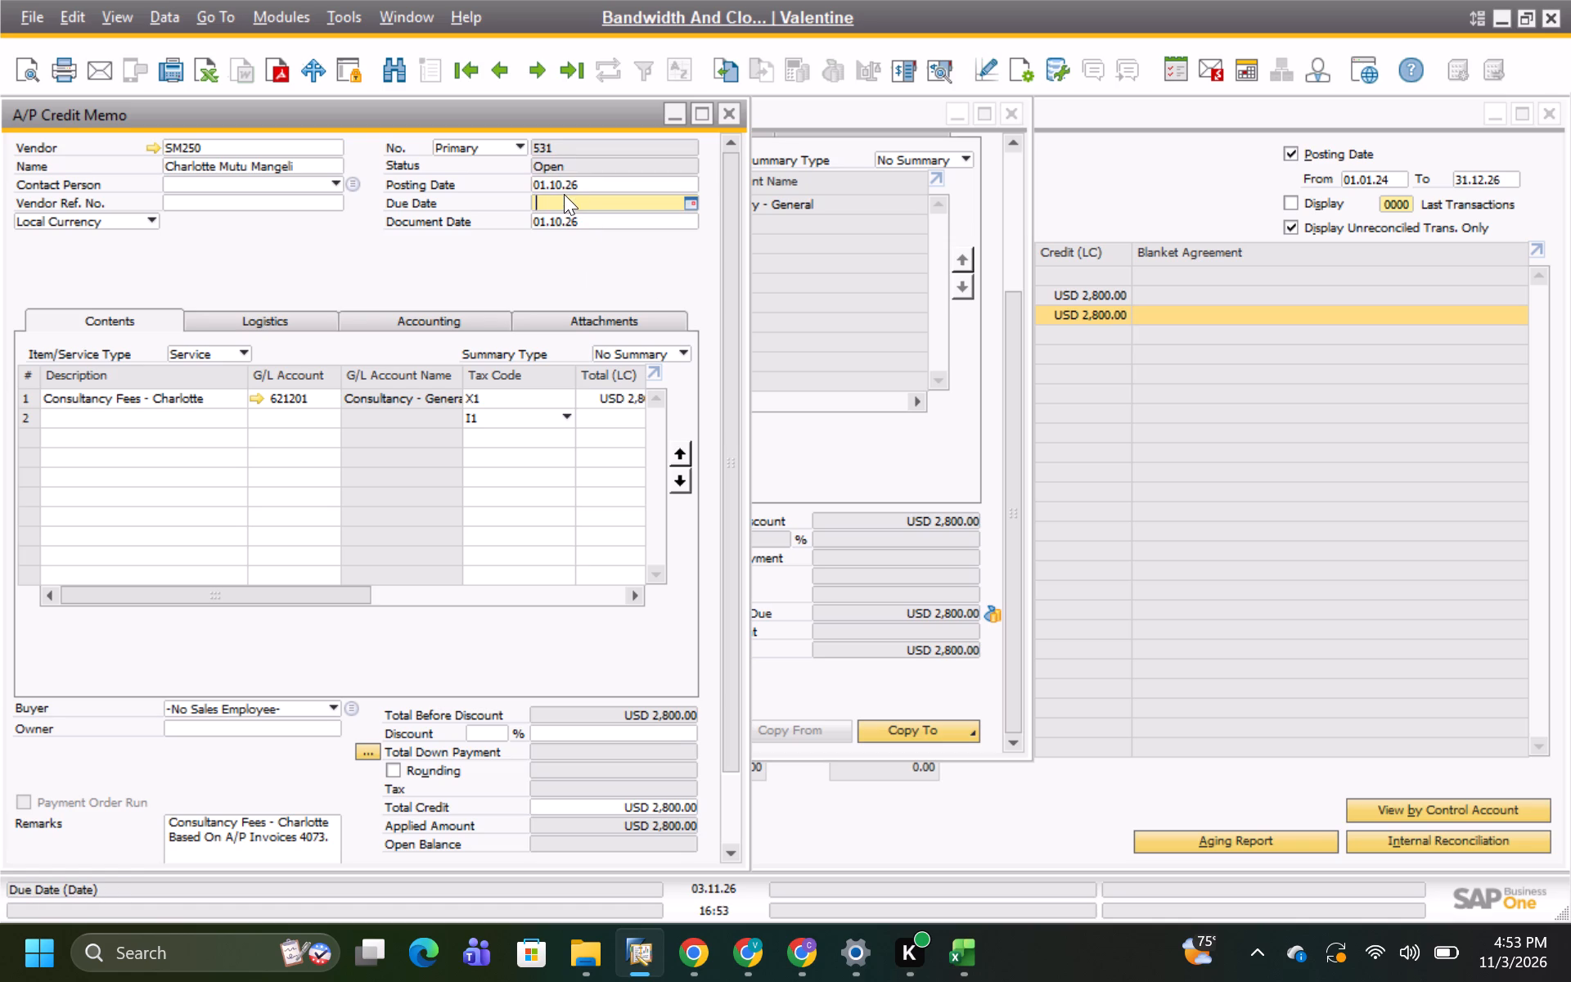
type("0110")
left_click(569, 216)
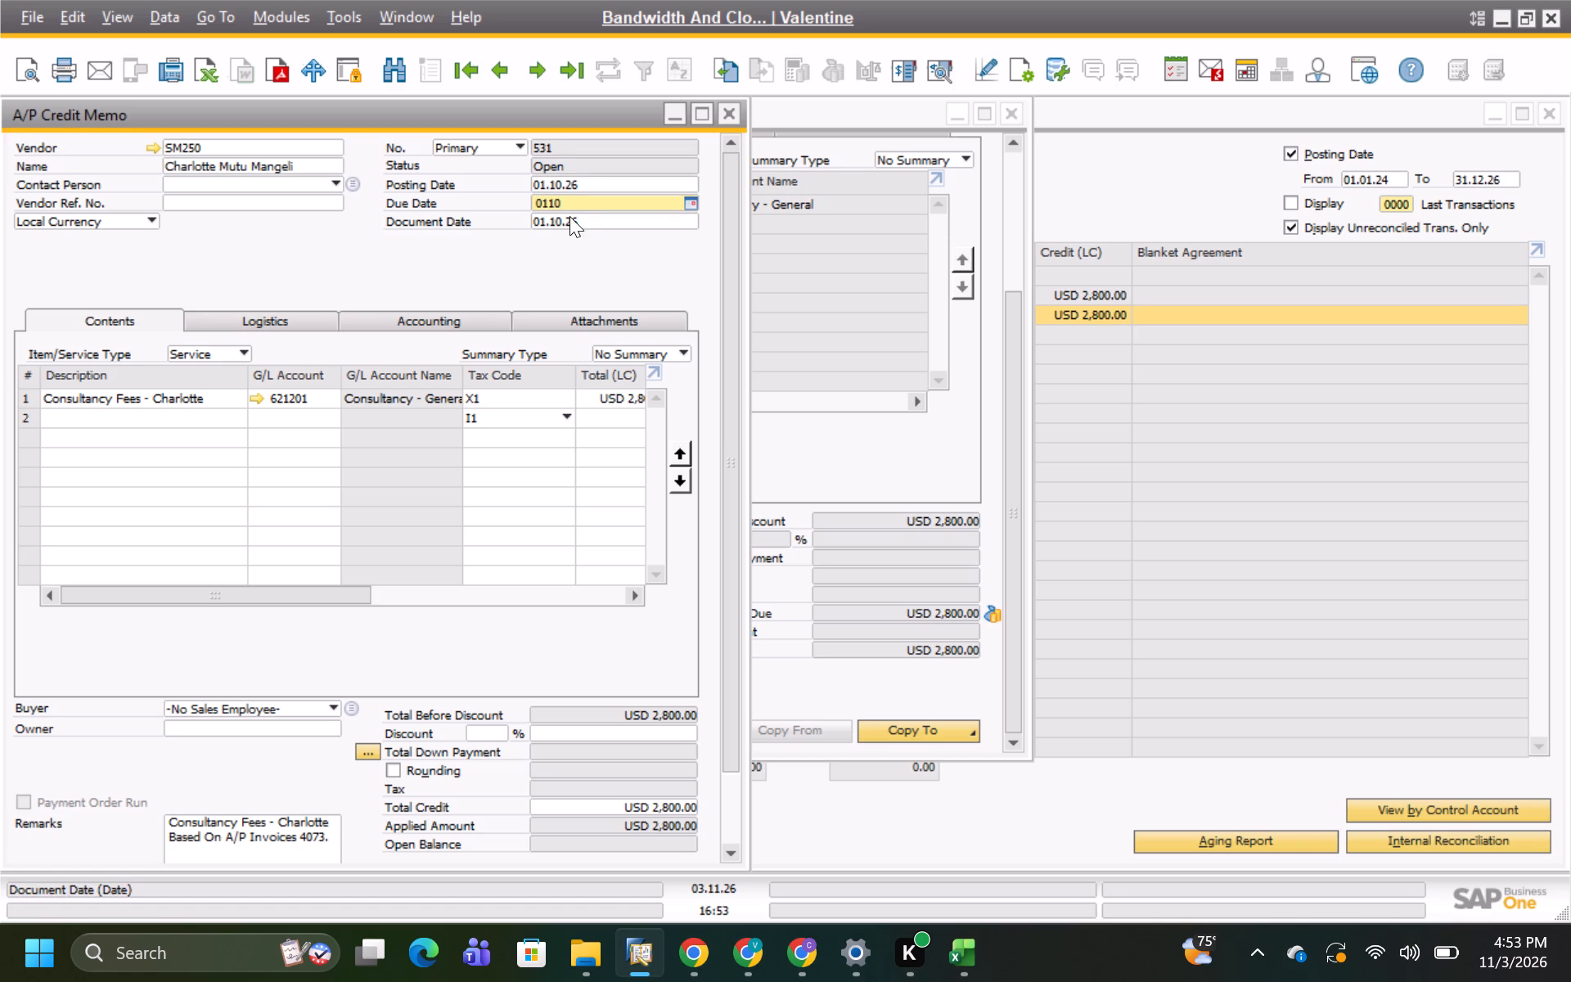
left_click_drag(725, 229, 749, 497)
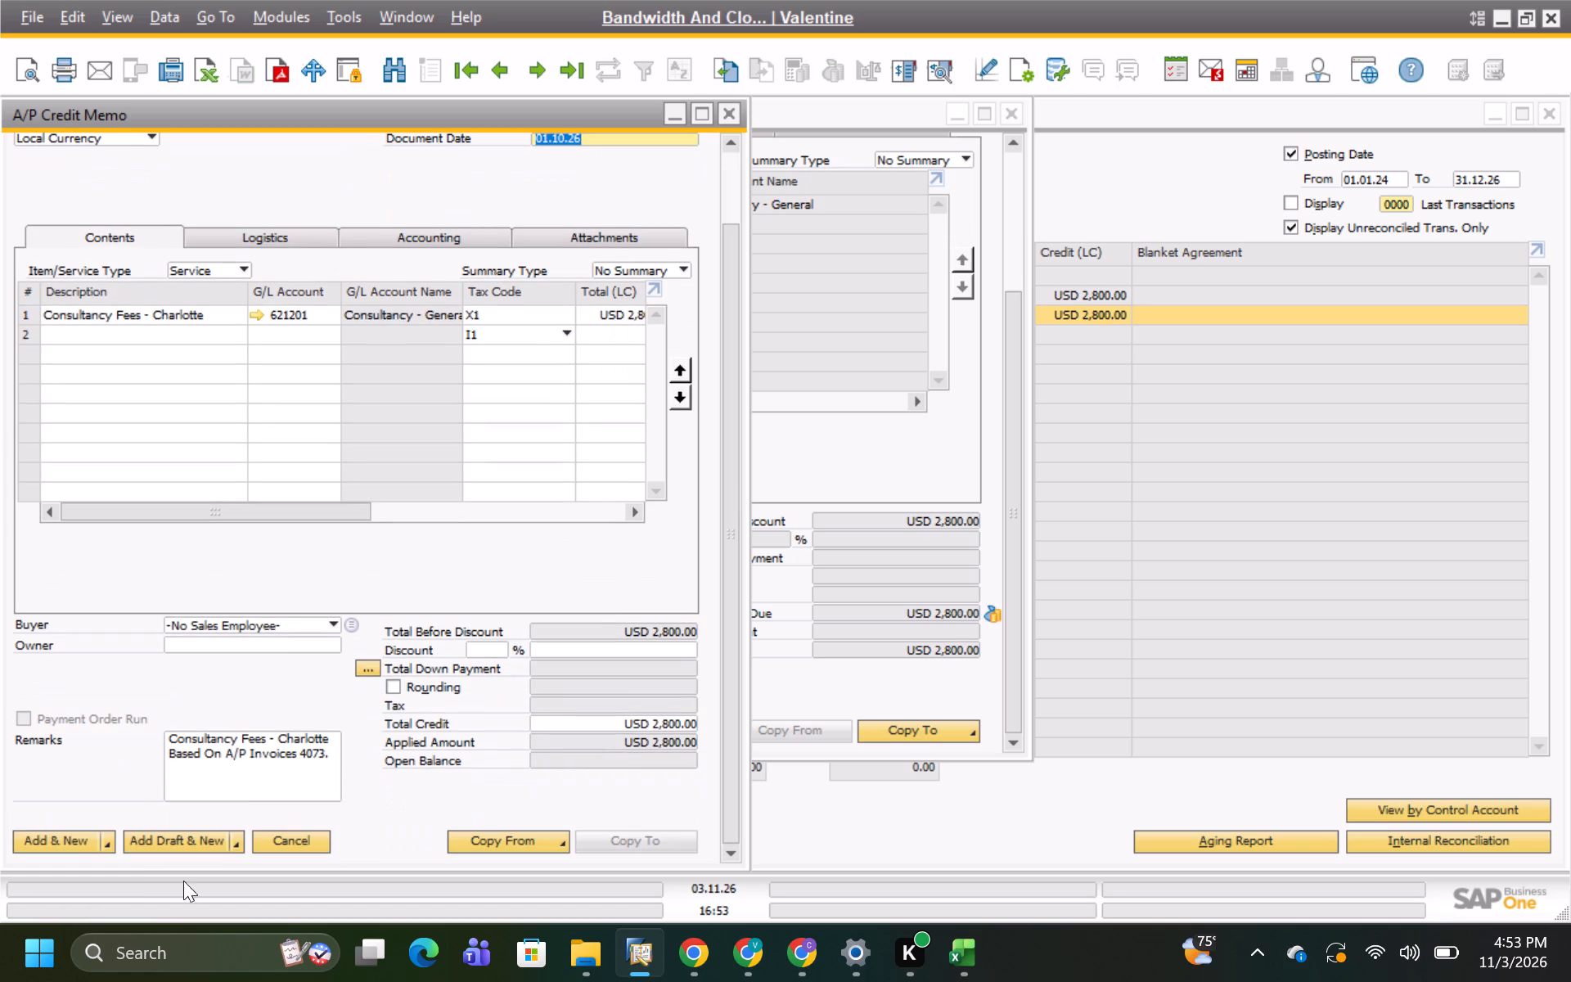
left_click(65, 842)
left_click(567, 491)
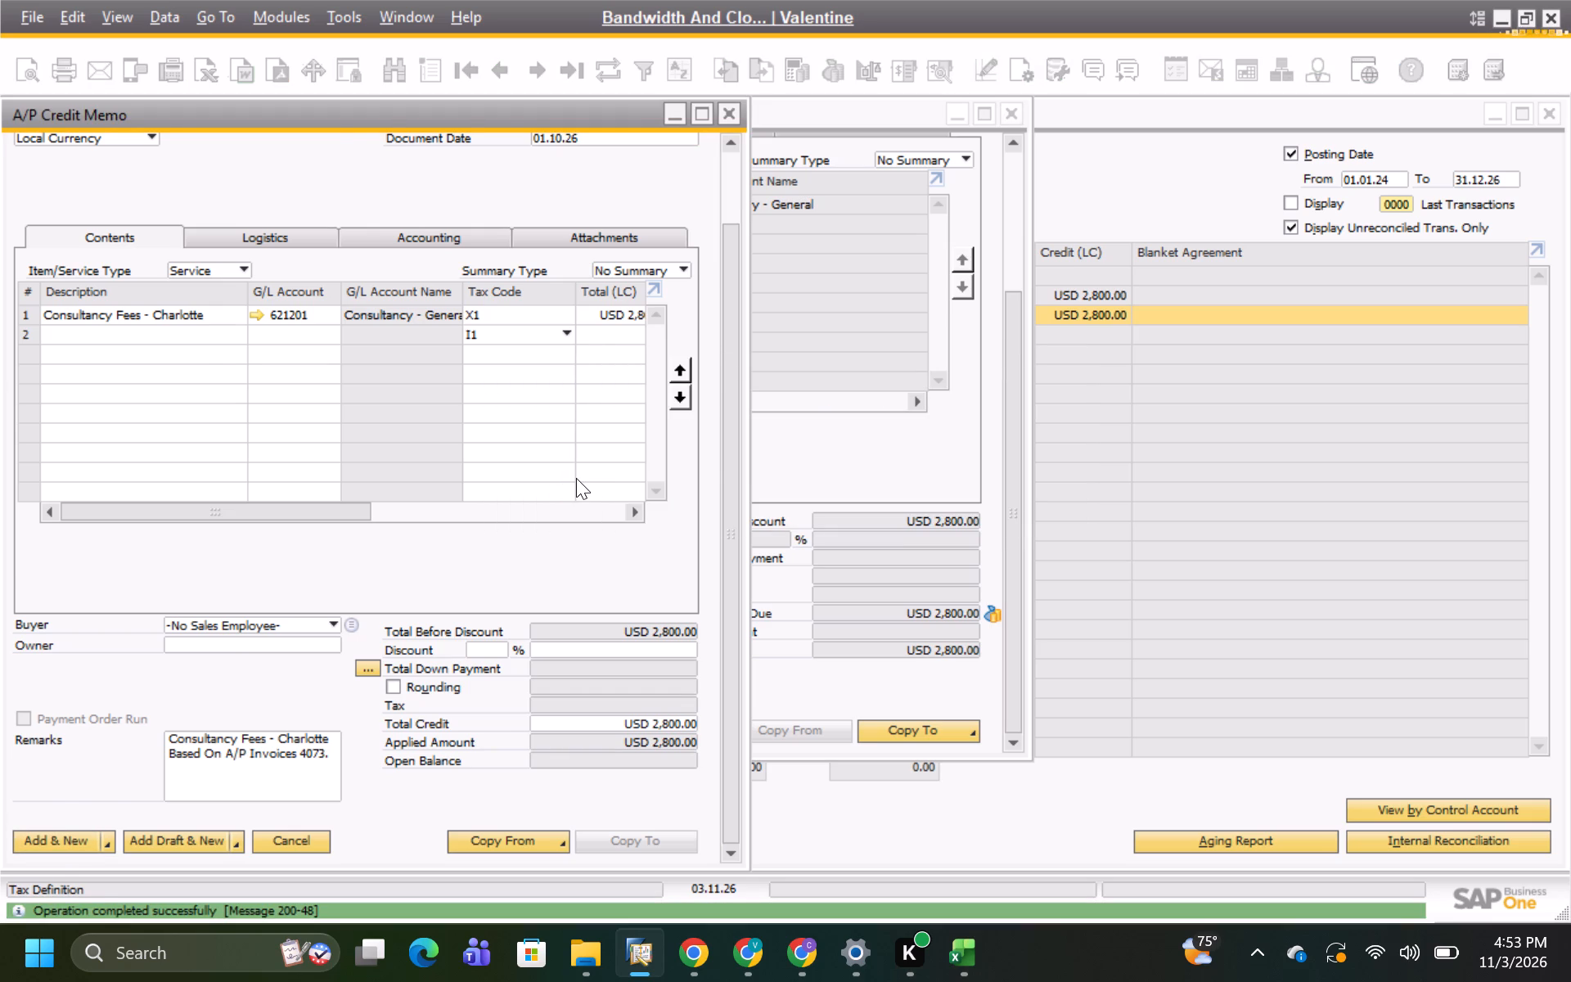
Close the credit memo and invoice forms and include reconciled transactions in vendor SM250's account balance.
left_click(722, 111)
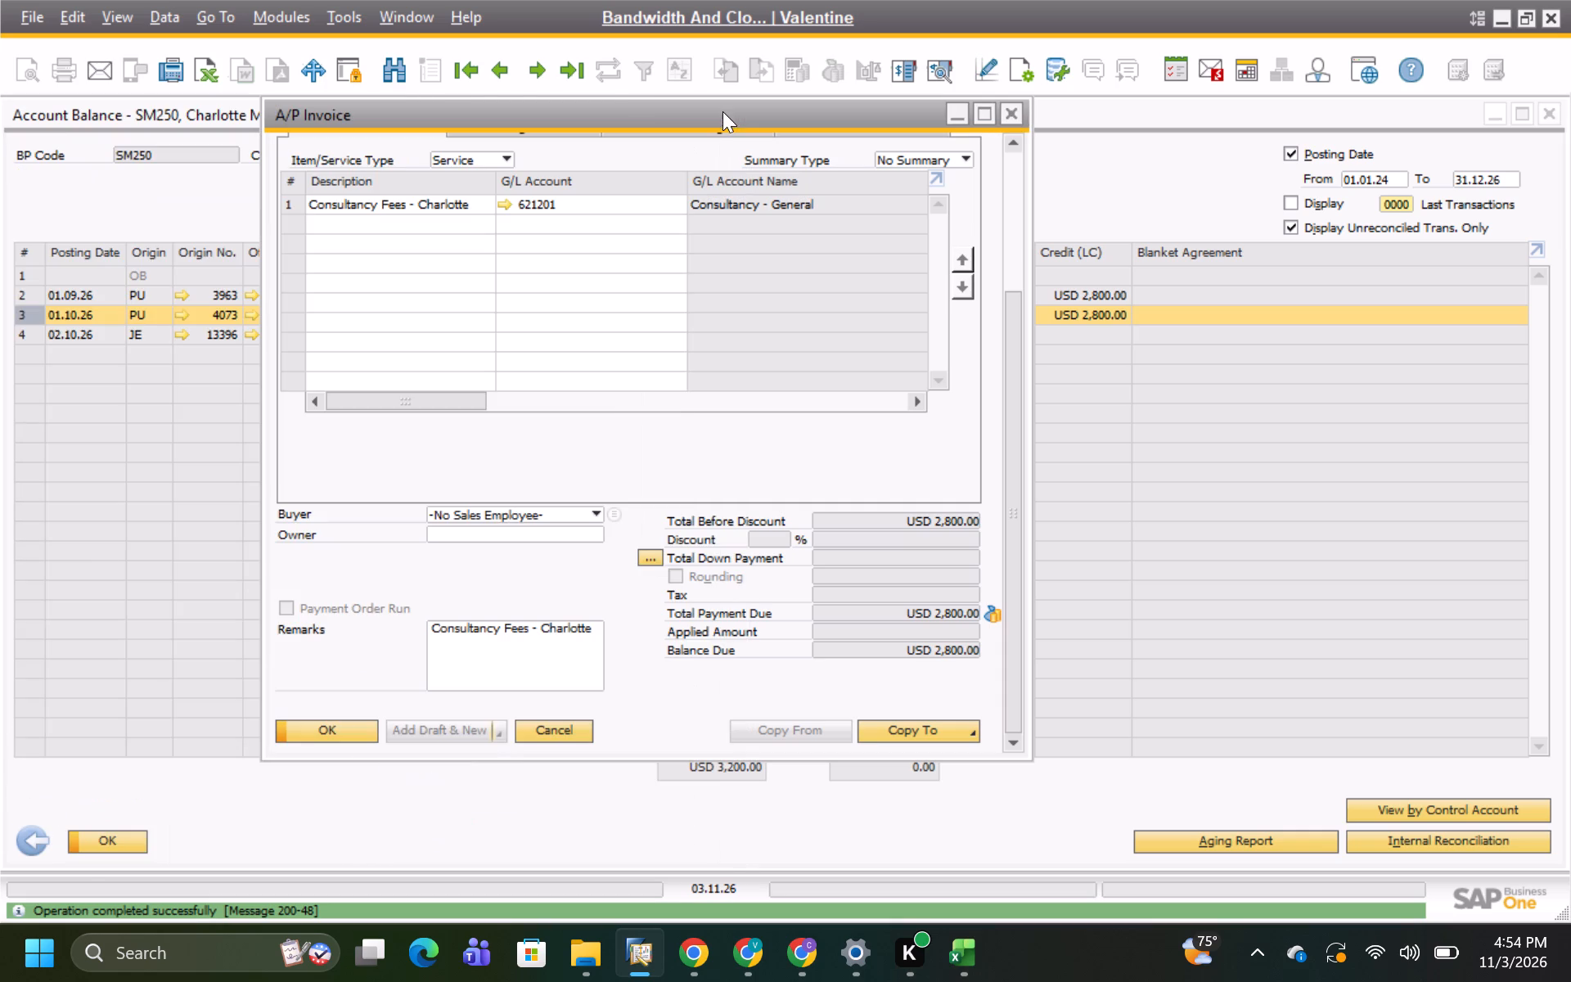
left_click(1016, 113)
left_click(1292, 221)
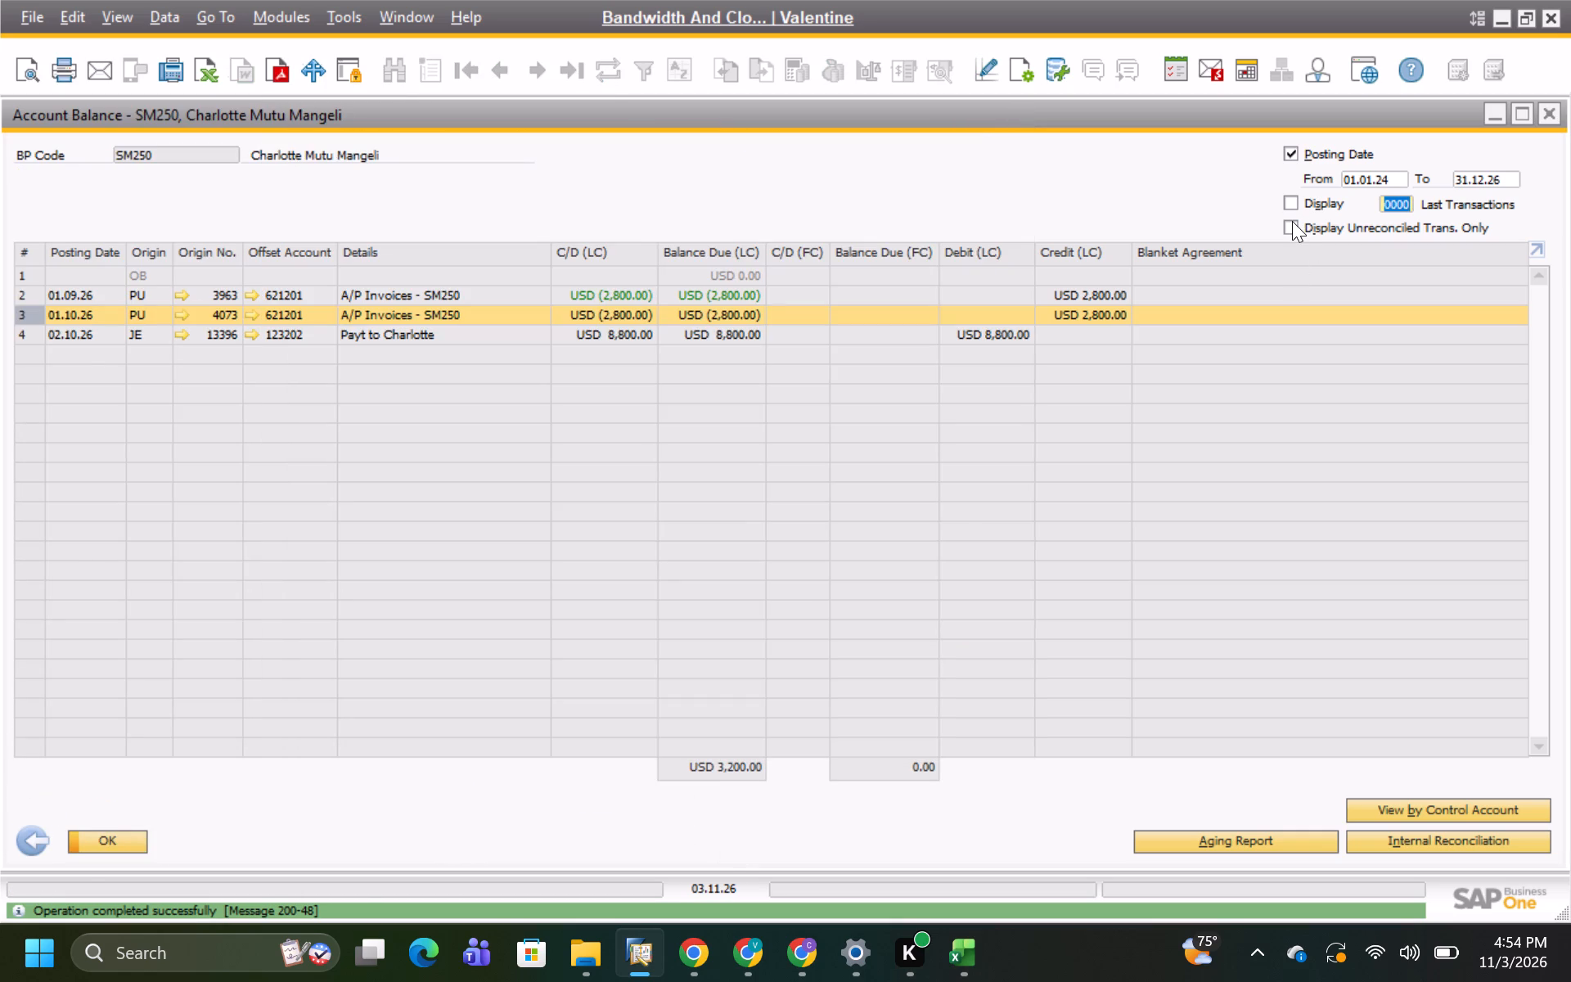
Duplicate A/P invoice 4073, choose vendor SM250 by searching "charlo", and set the posting date to 01.10.26.
left_click(181, 318)
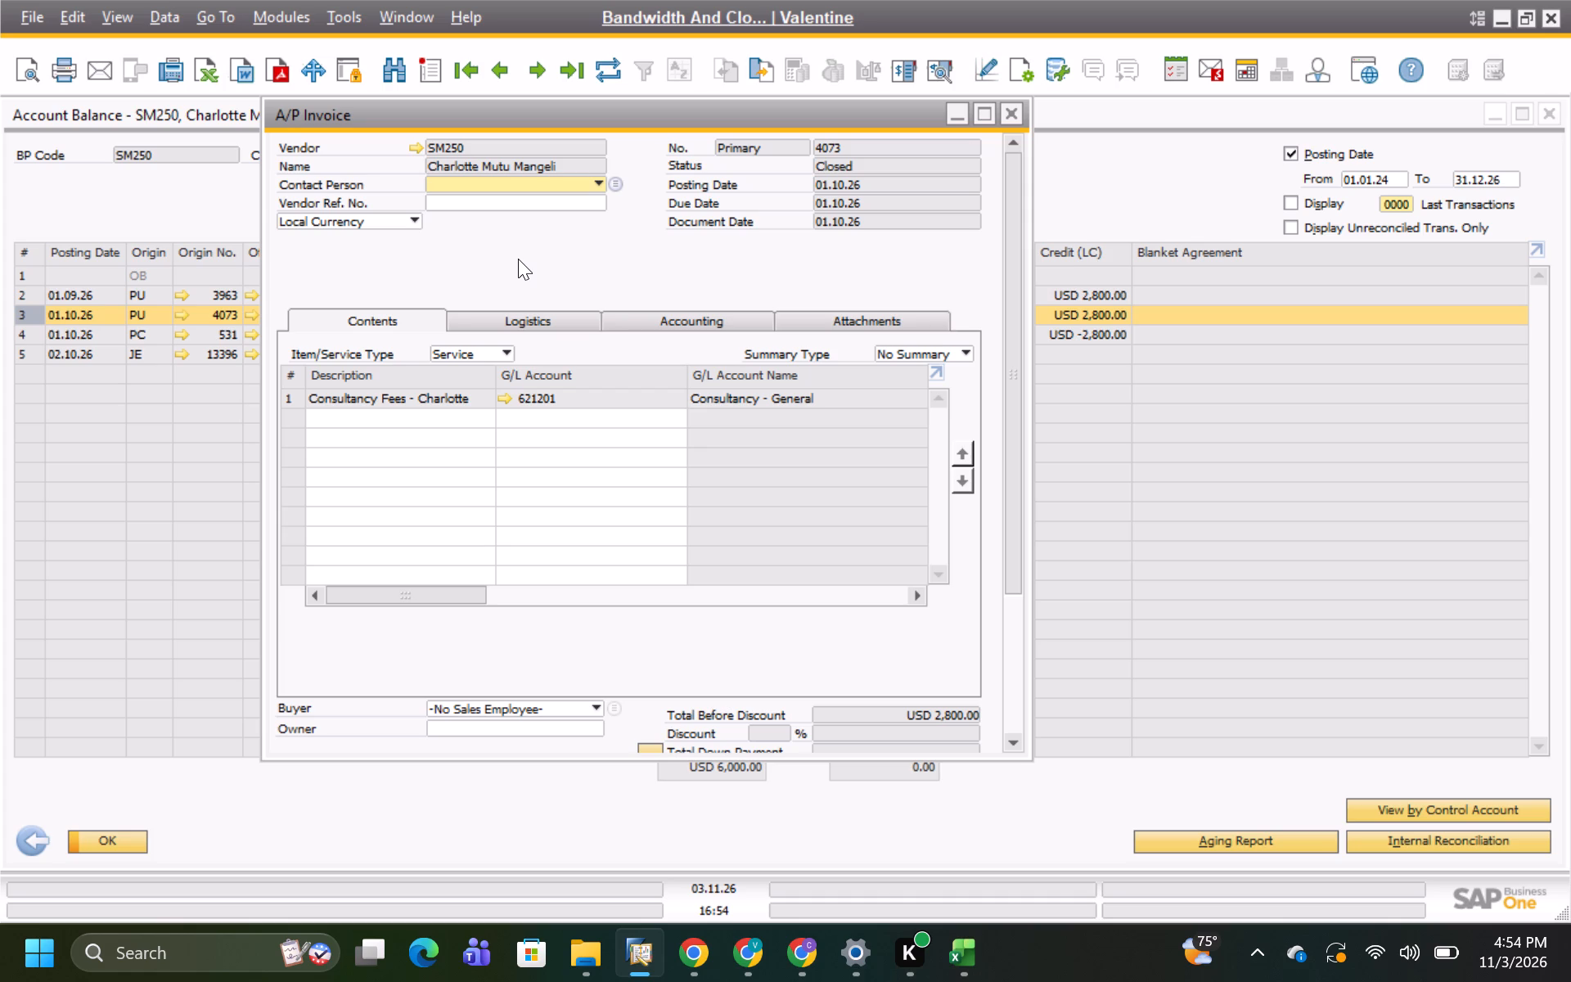
right_click(499, 255)
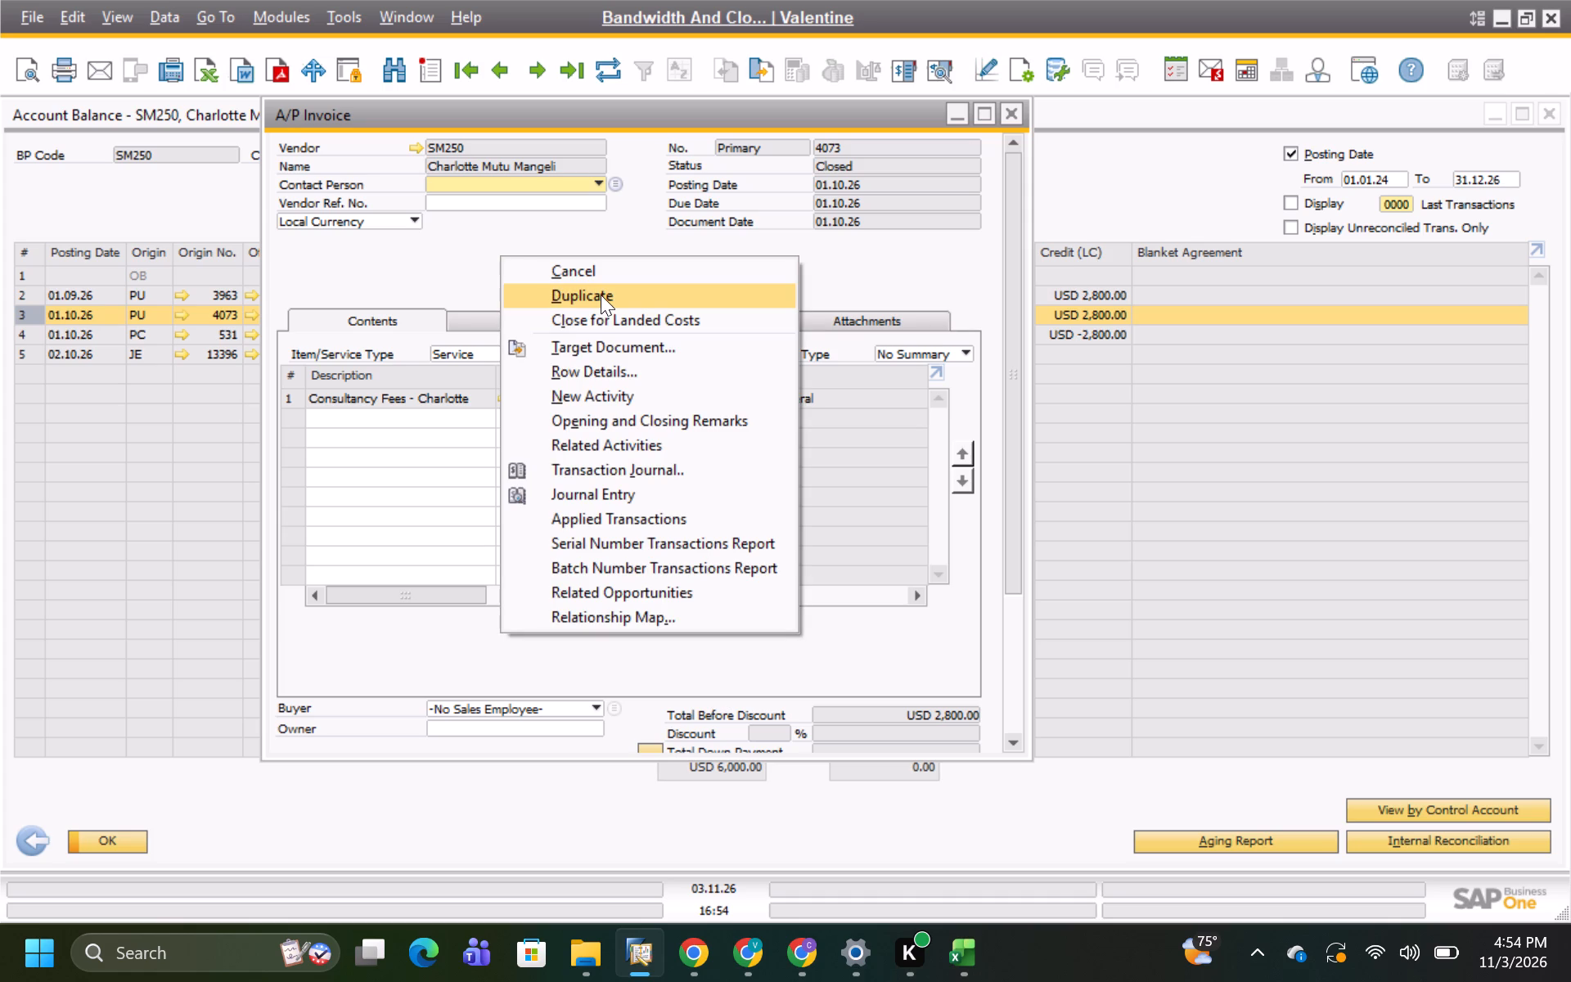
left_click(601, 295)
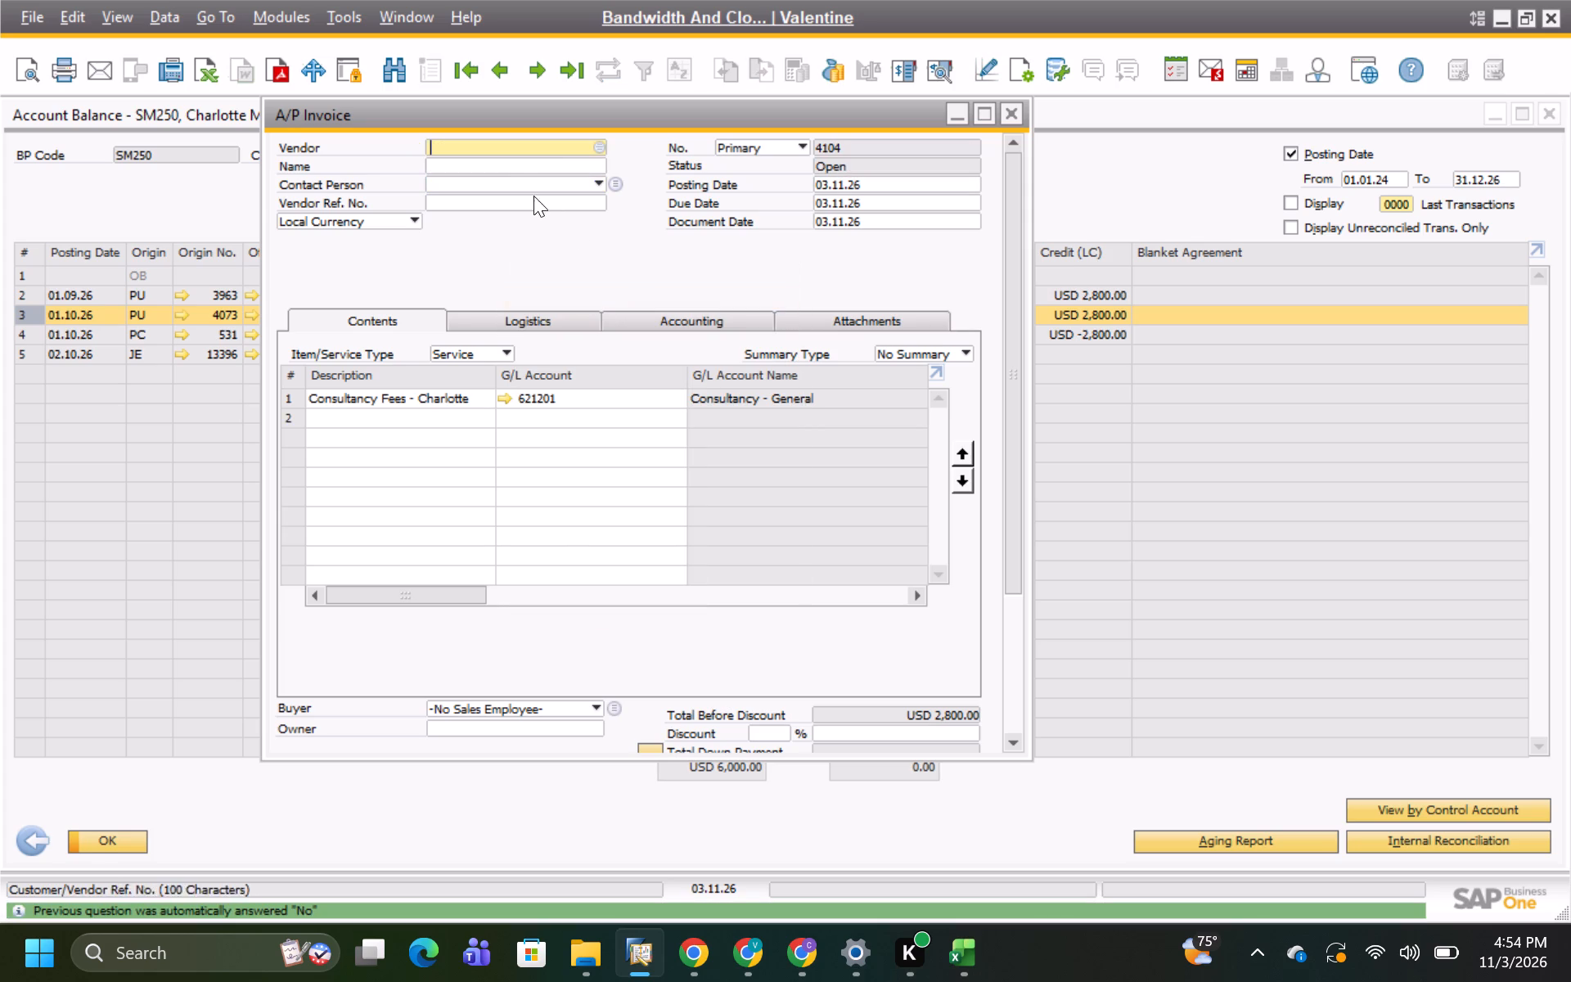
left_click(501, 164)
key("c")
type("harlo")
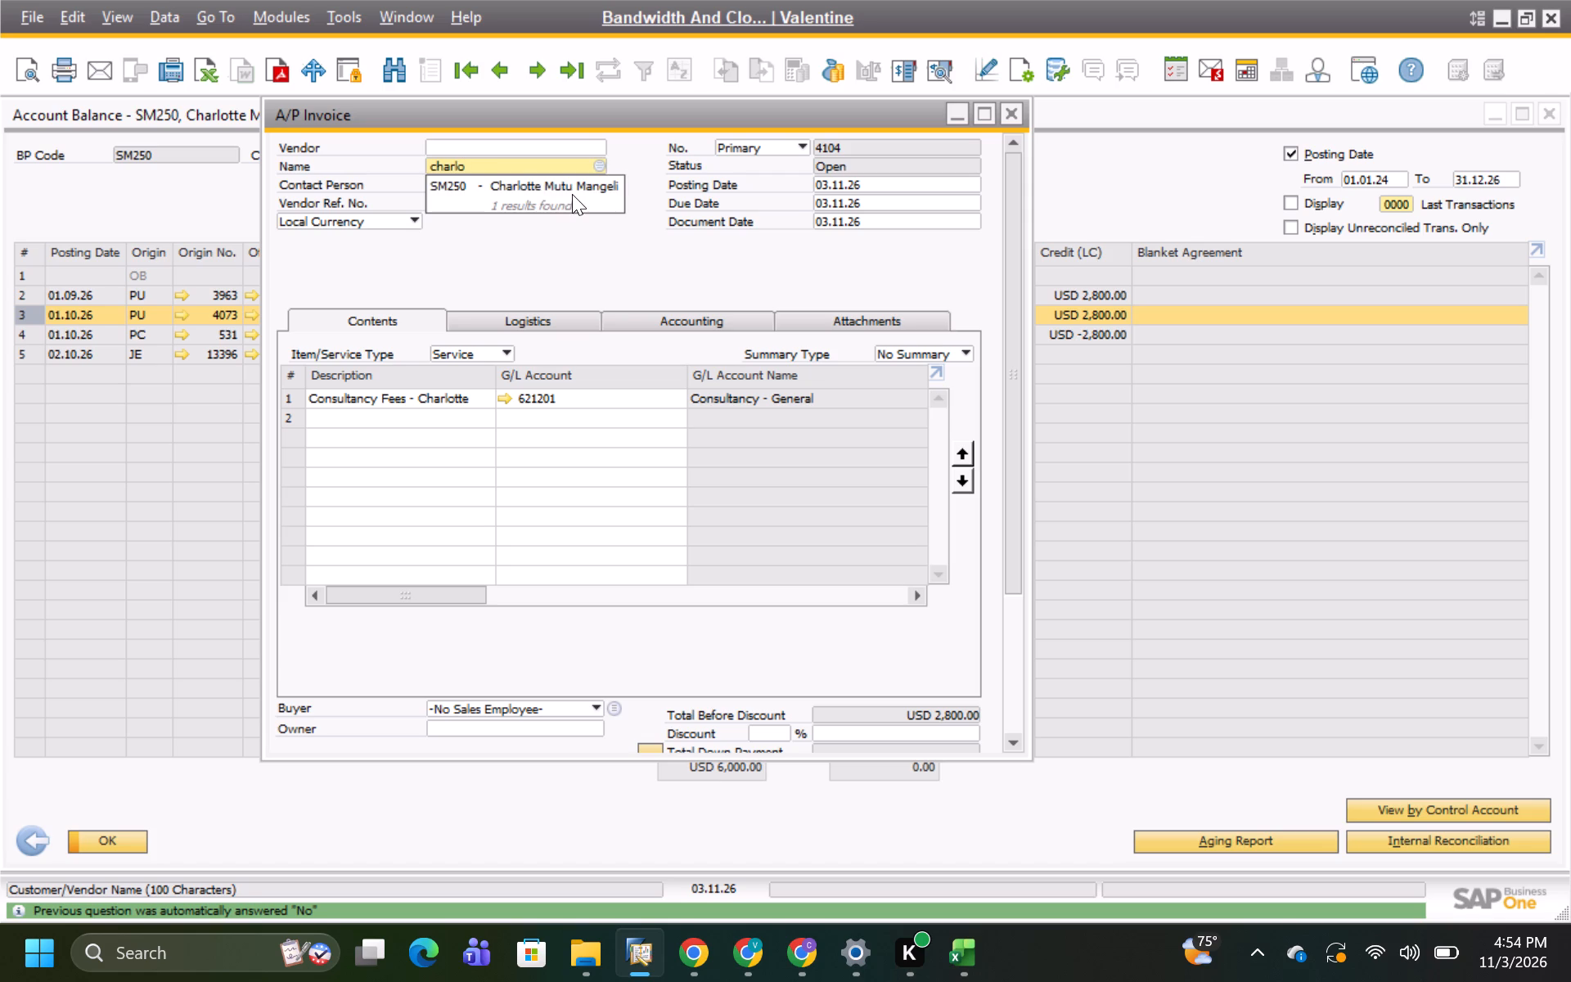
left_click(572, 191)
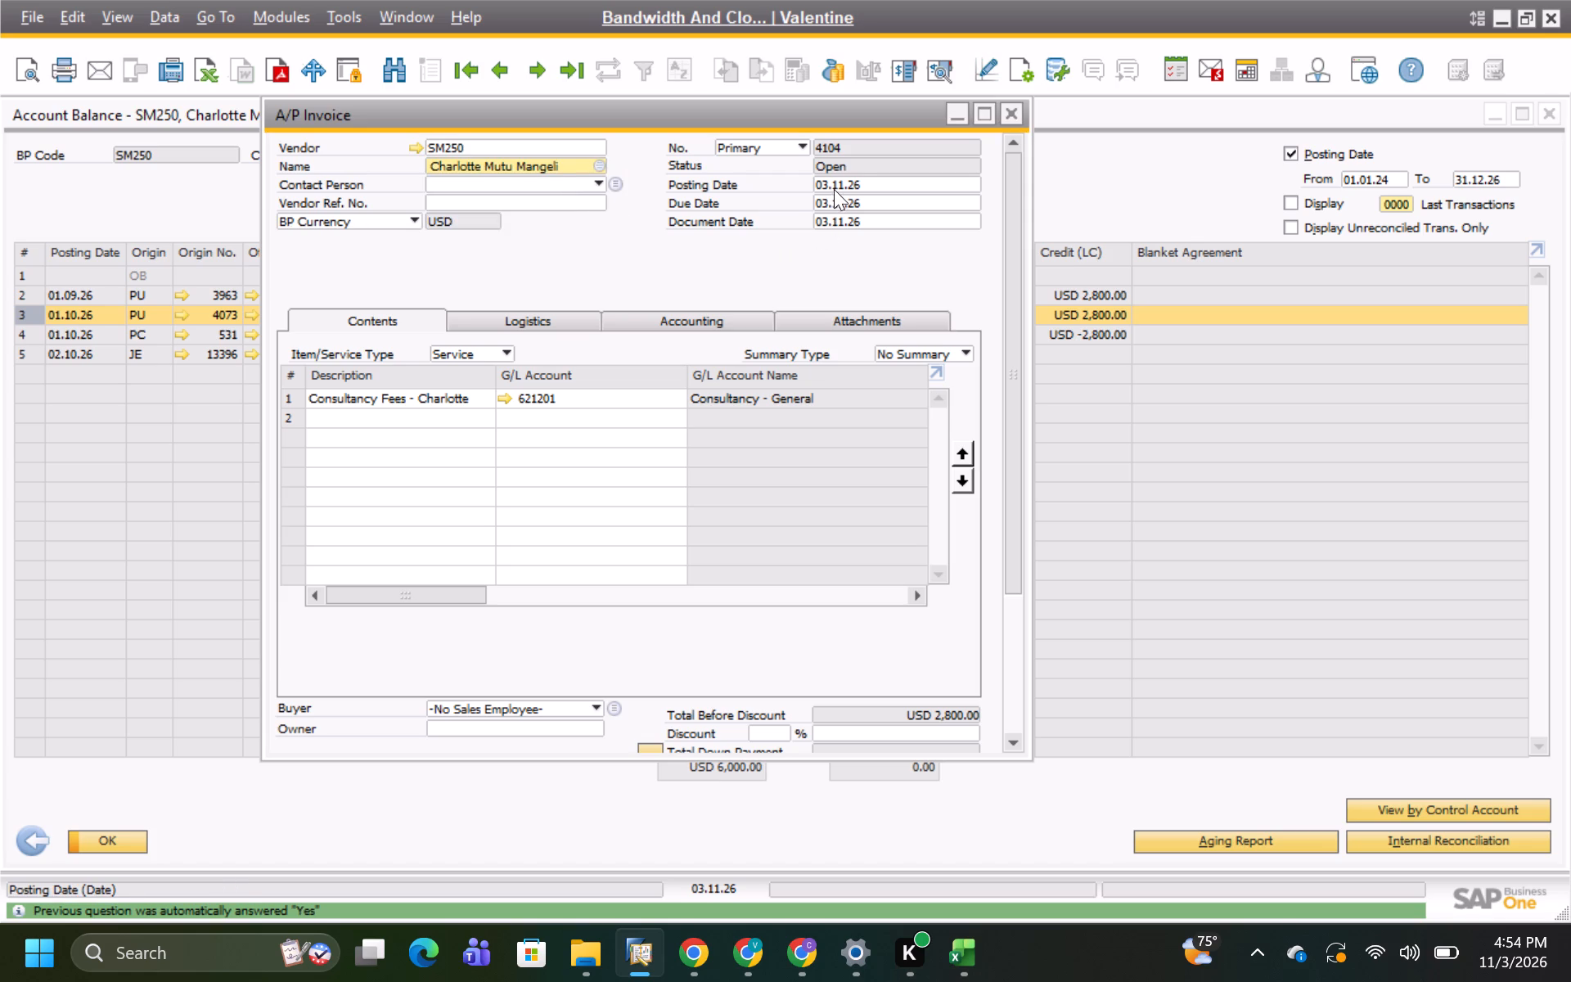
left_click(834, 188)
type("0110")
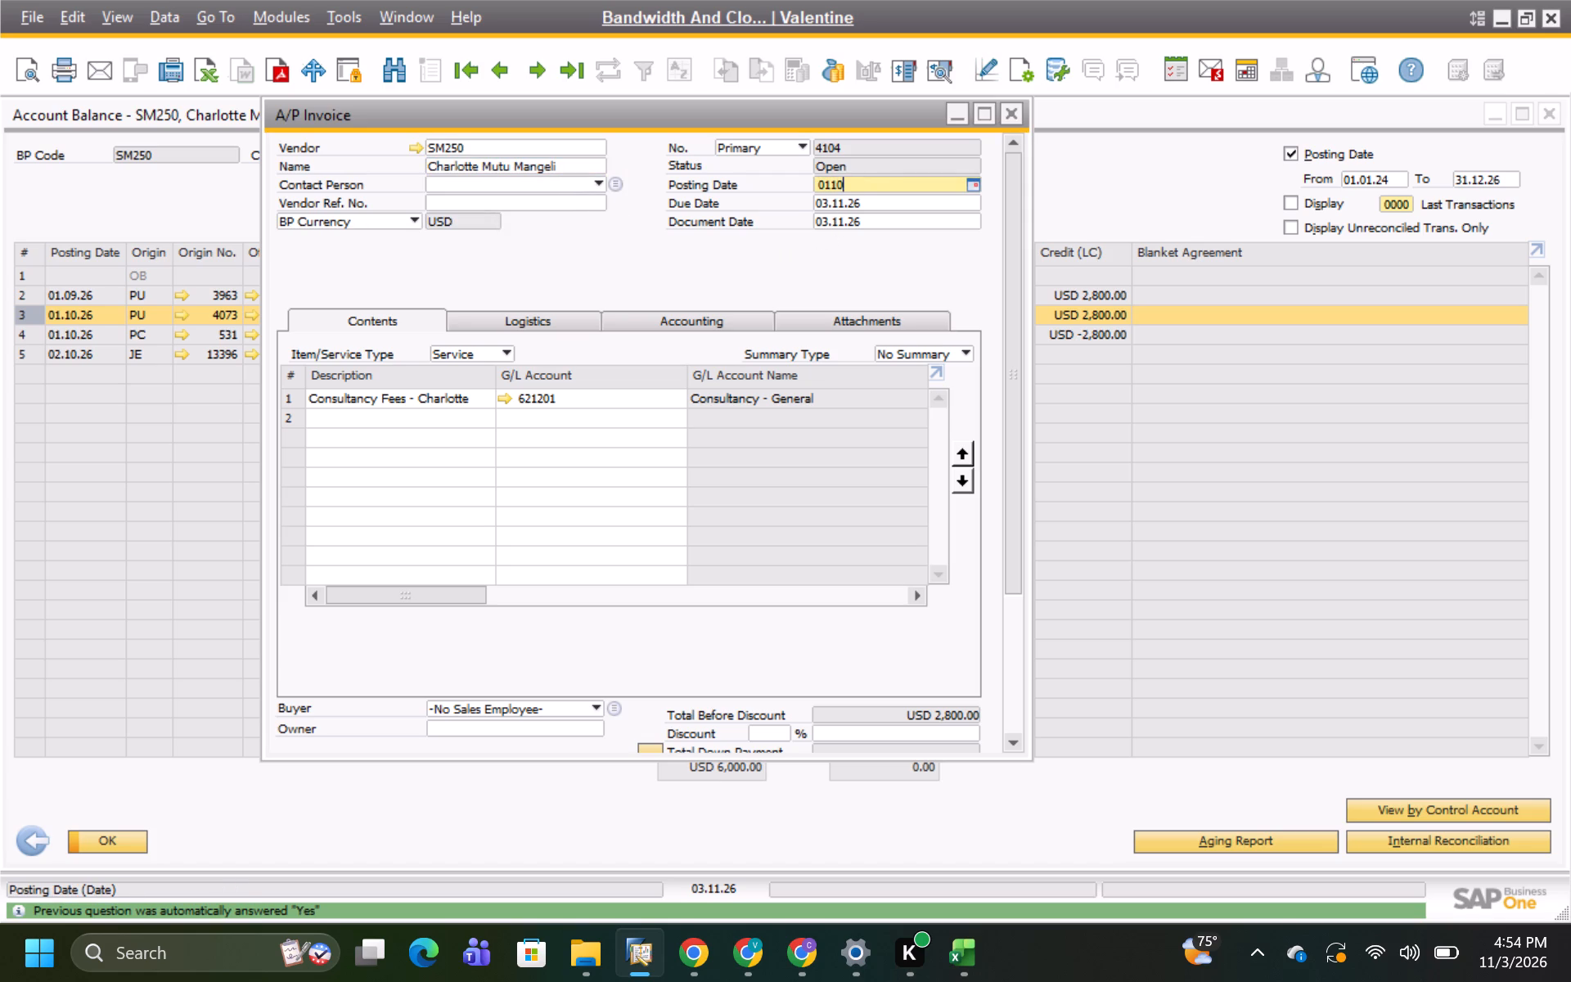
left_click(834, 203)
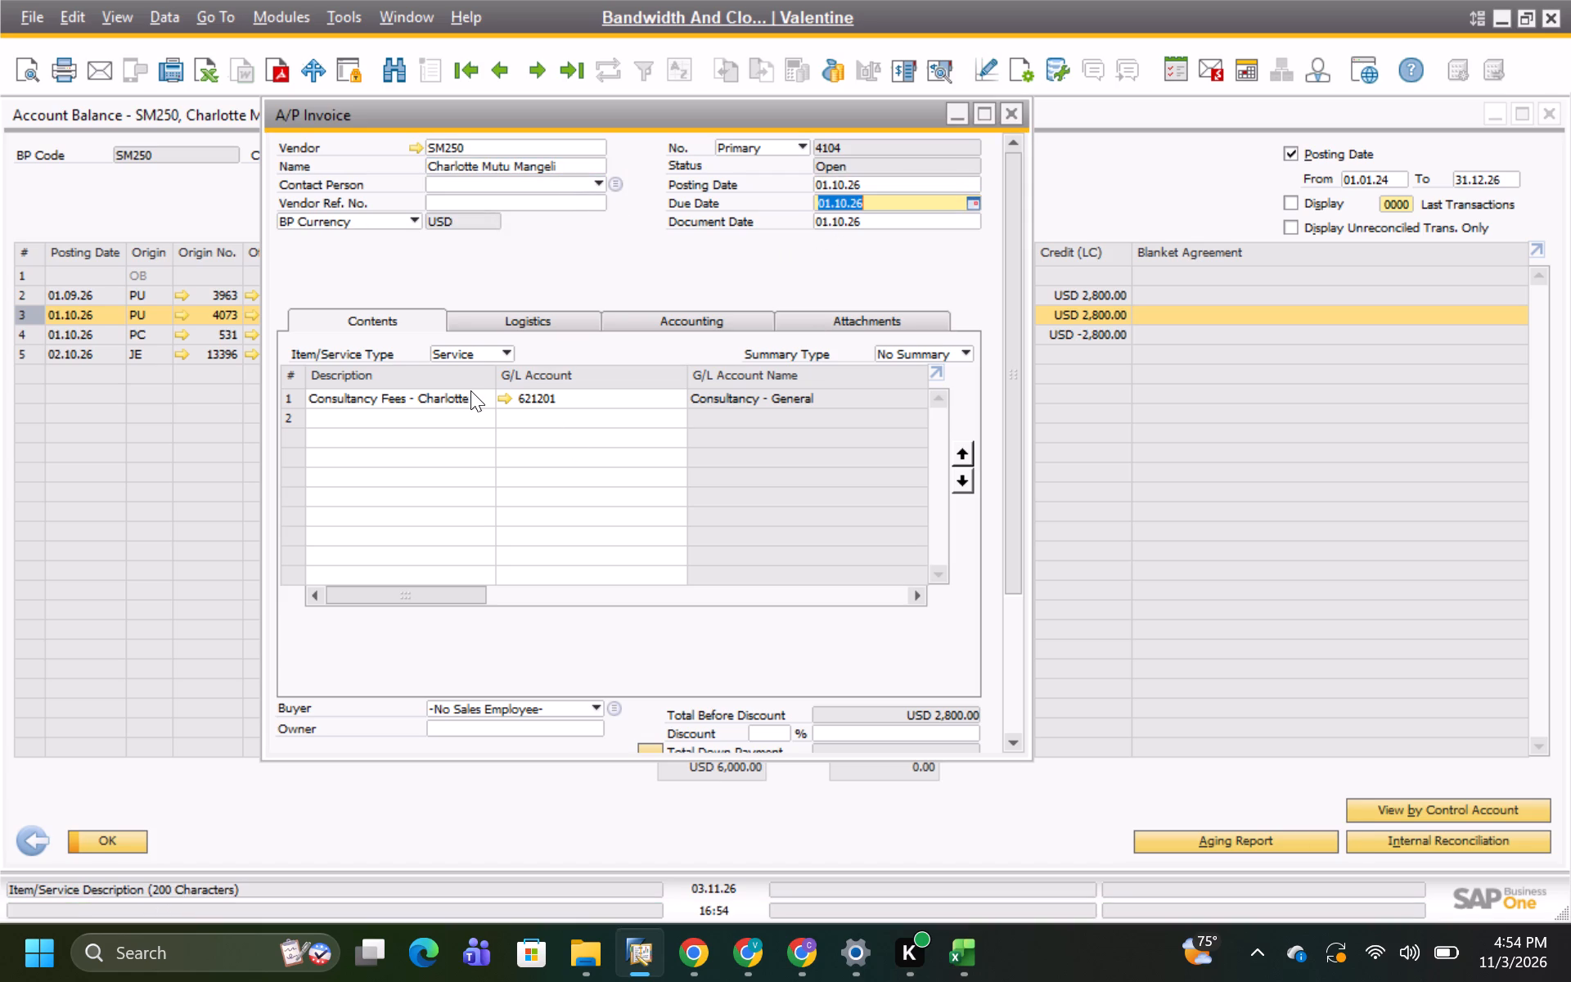
Set the Consultancy Fees line's tax code to X1 and its total to USD 3,500.
left_click_drag(459, 601, 601, 592)
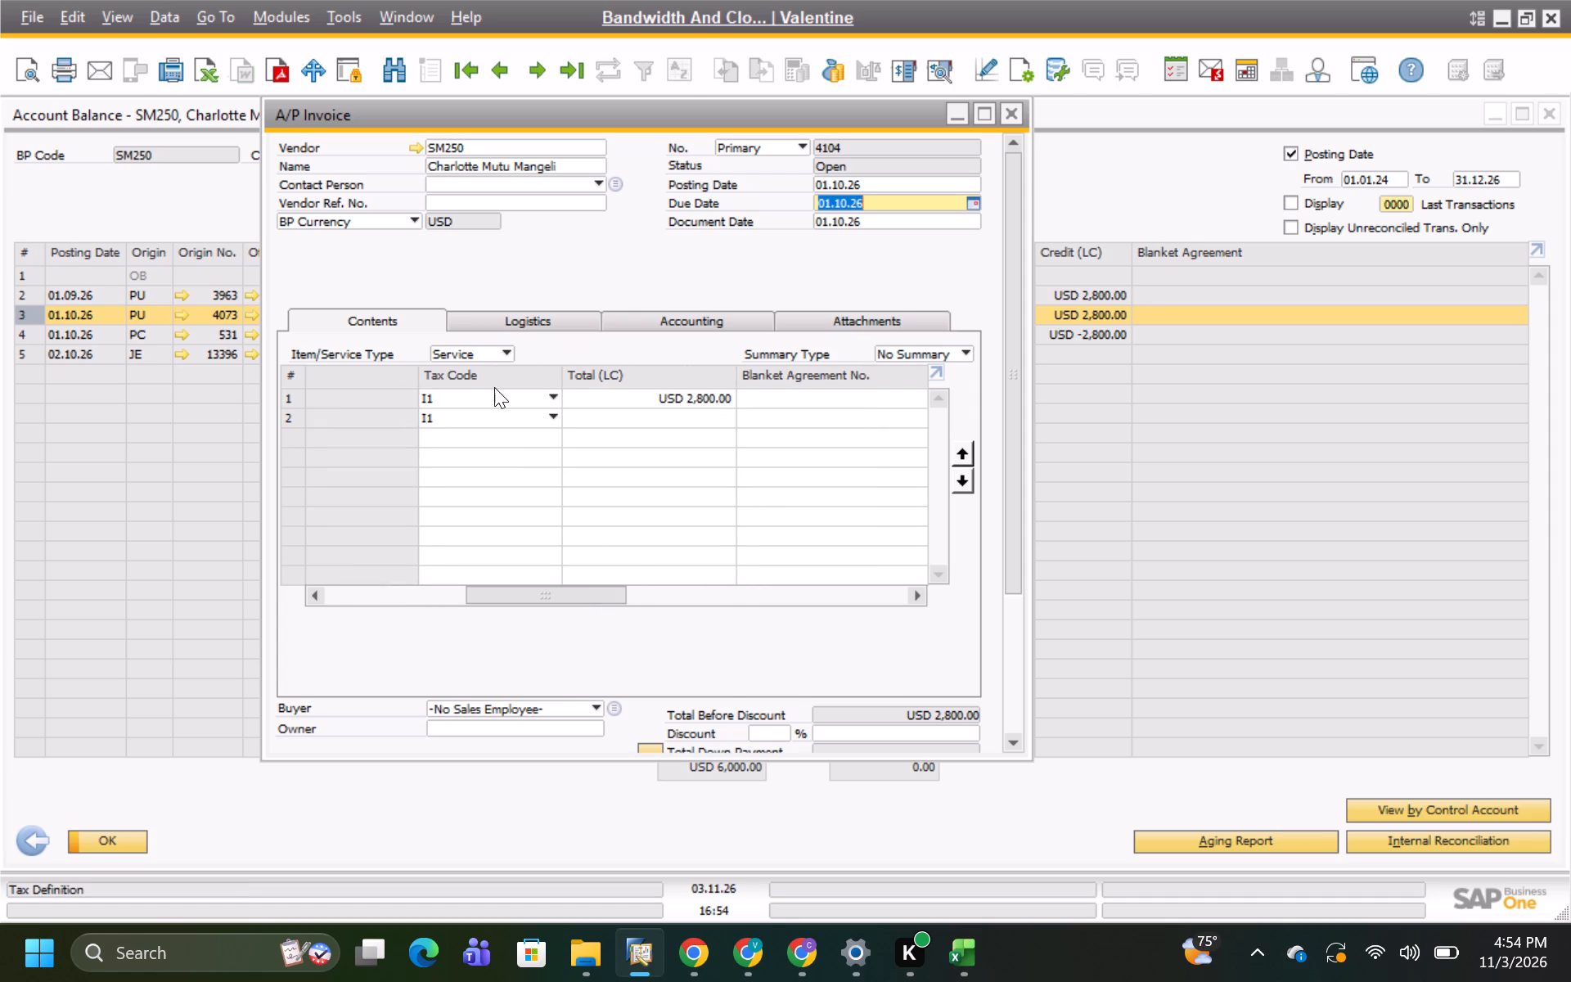
left_click(499, 403)
left_click(493, 475)
left_click(665, 399)
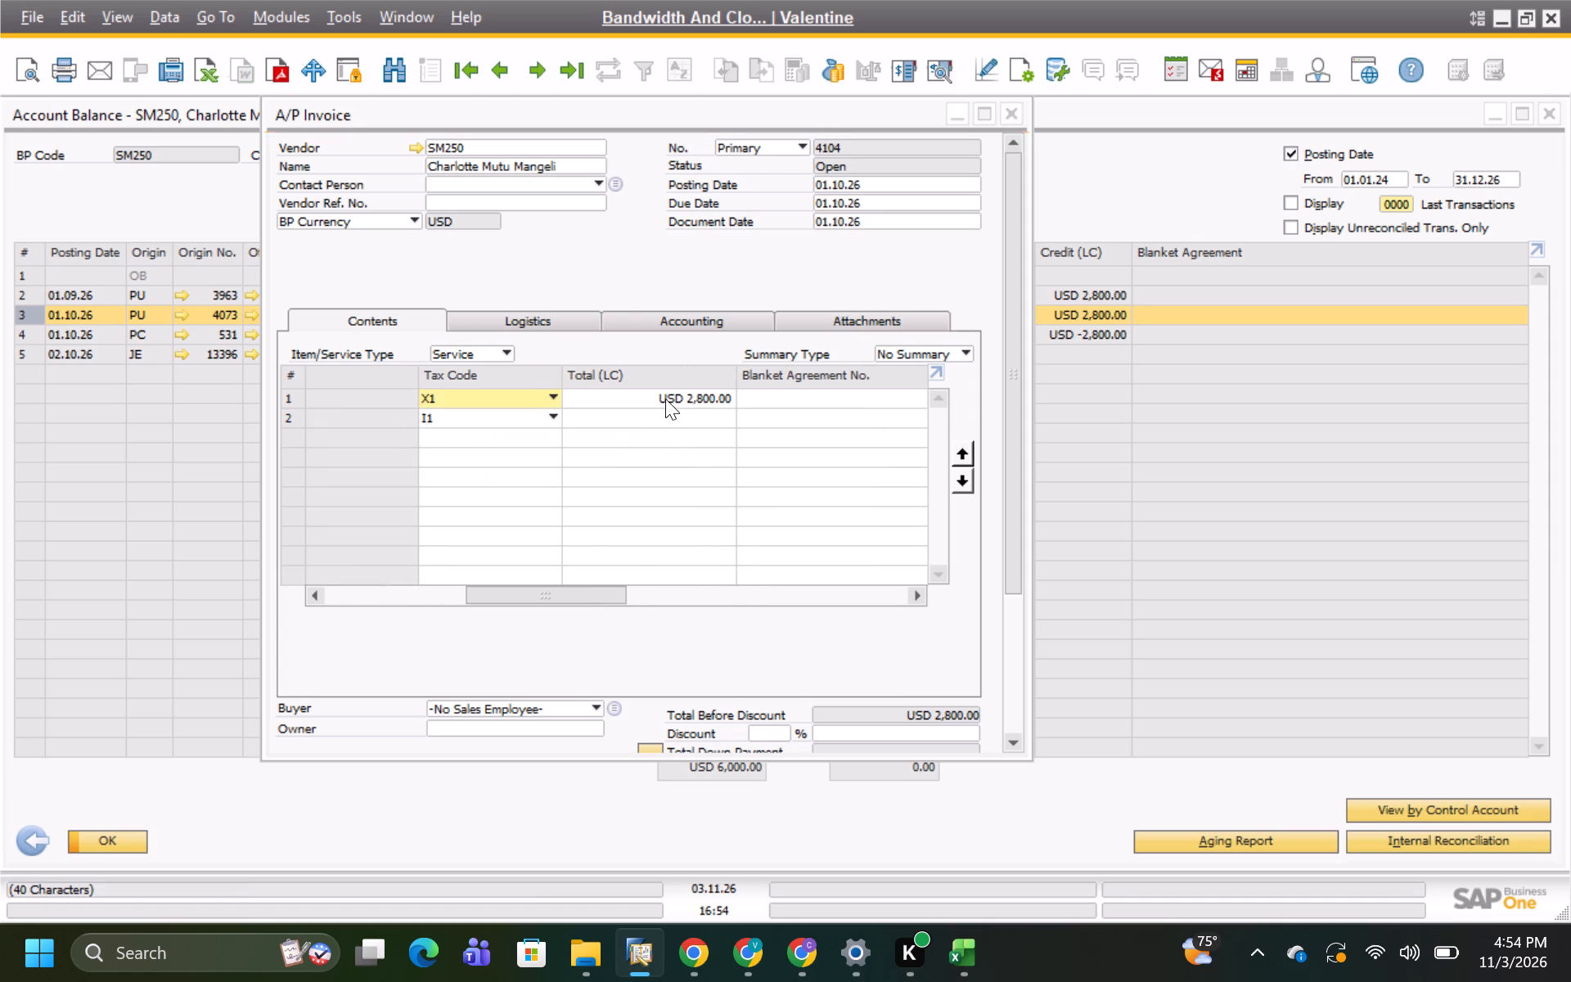
type("3500")
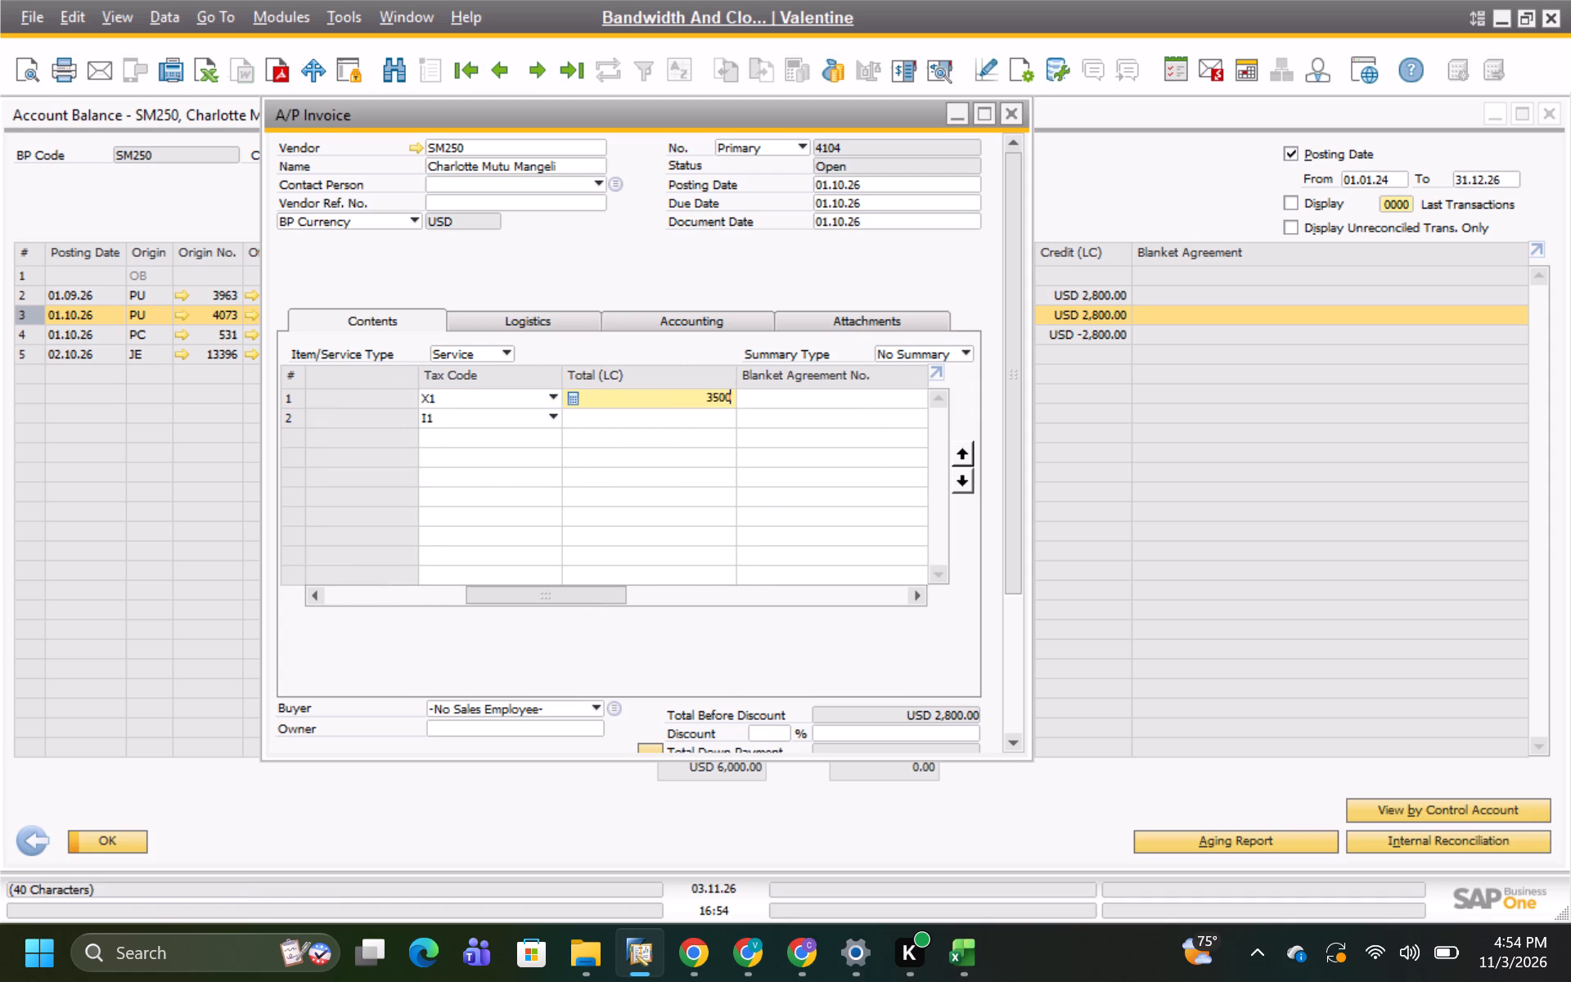
left_click(849, 716)
Copy the line description "Consultancy Fees - Charlotte" into the remarks, add the invoice, and close the form.
left_click_drag(1018, 543, 1012, 686)
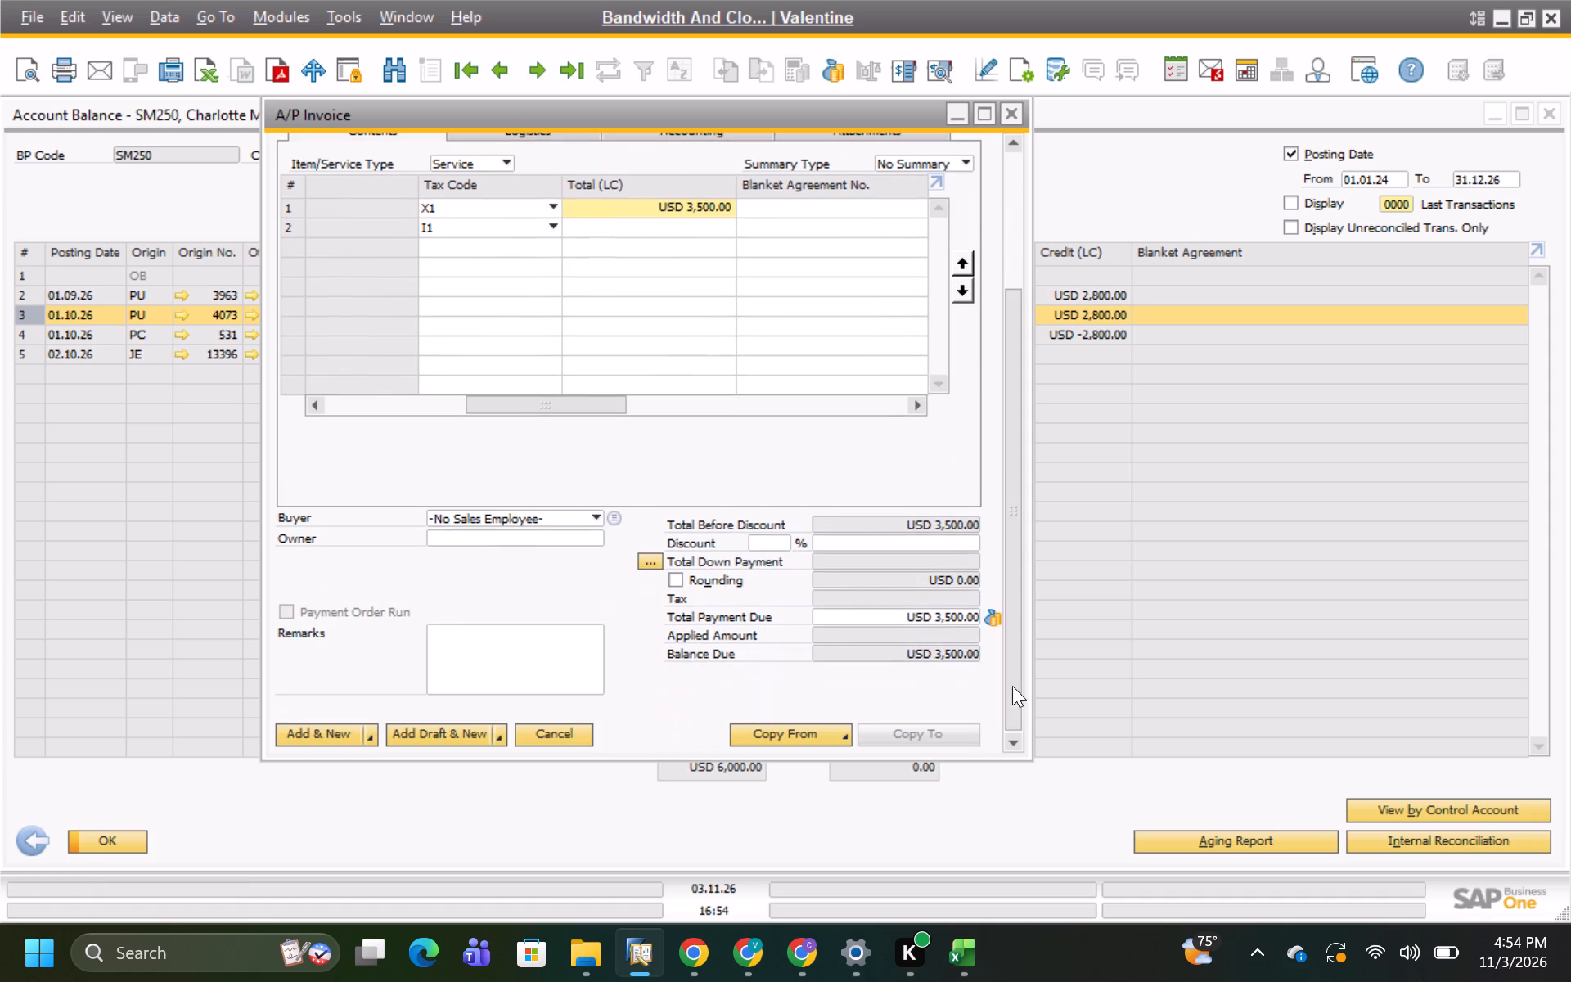
left_click_drag(514, 403, 125, 385)
left_click(444, 209)
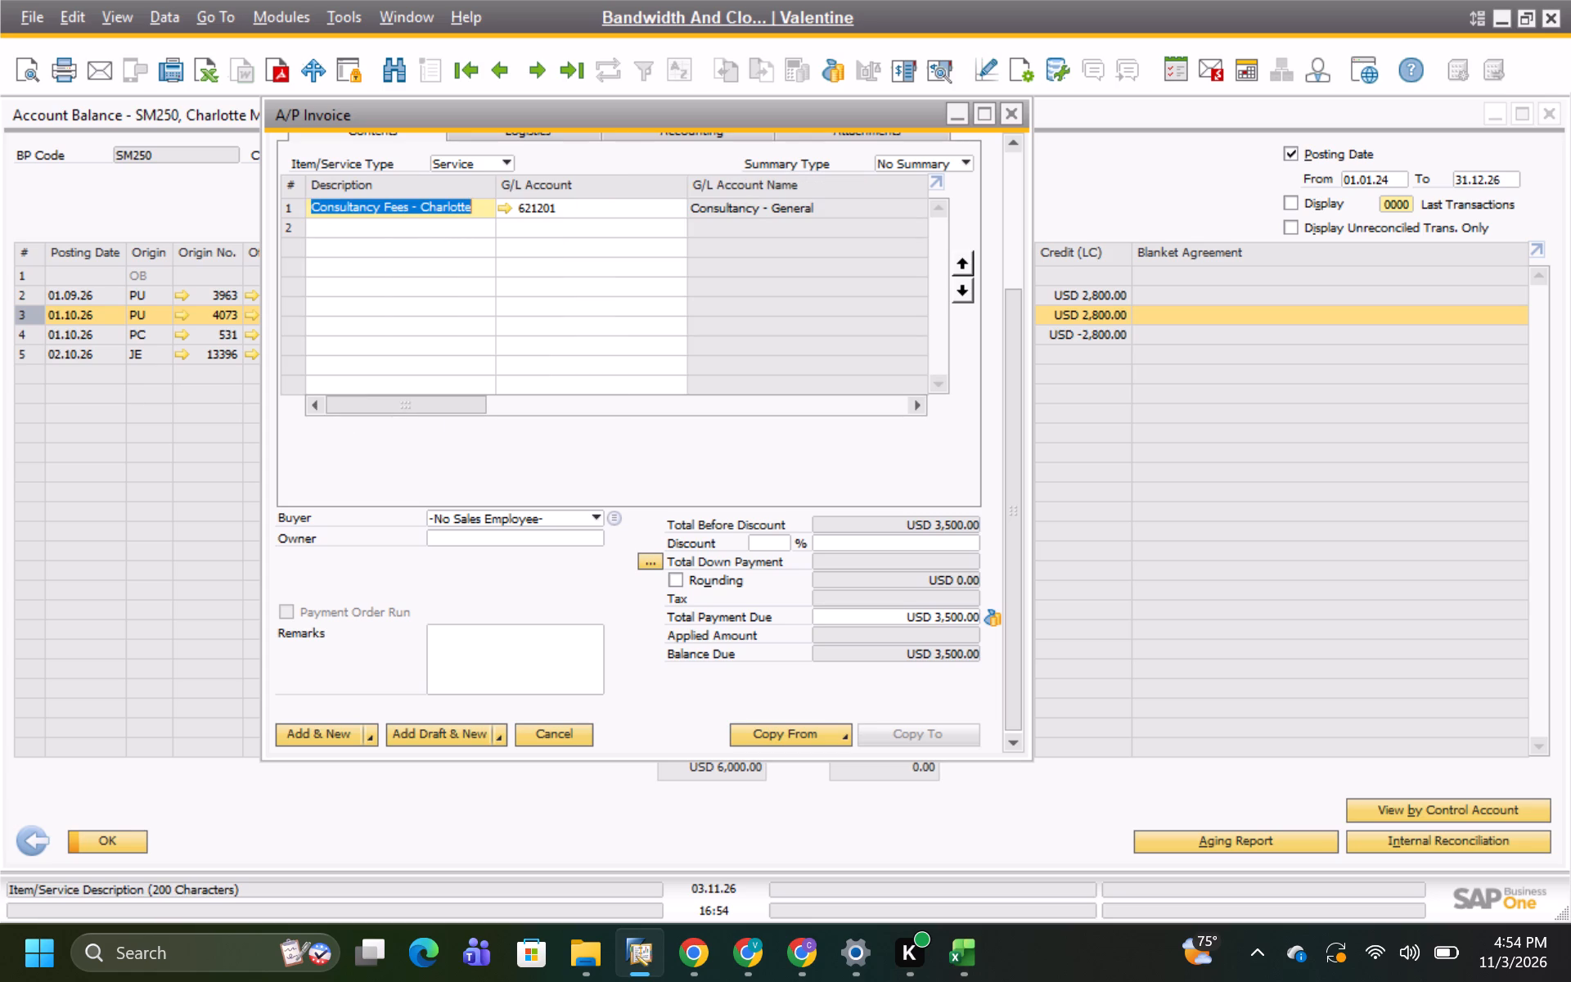
key("ctrl+c")
left_click(497, 646)
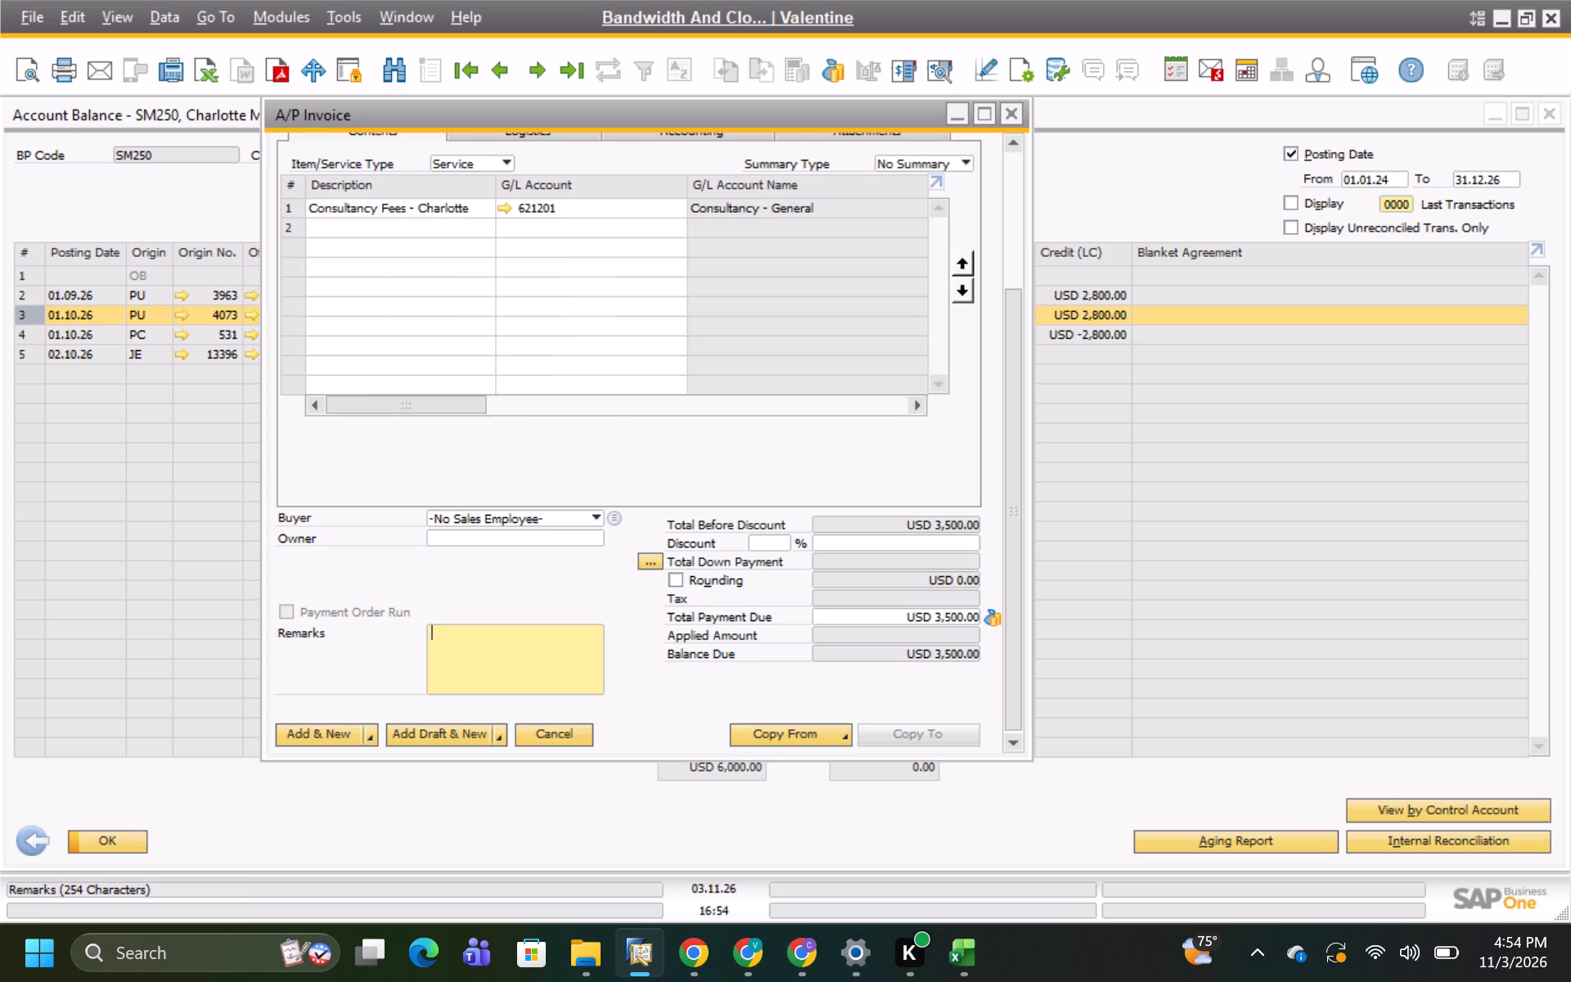
key("ctrl+v")
left_click(332, 735)
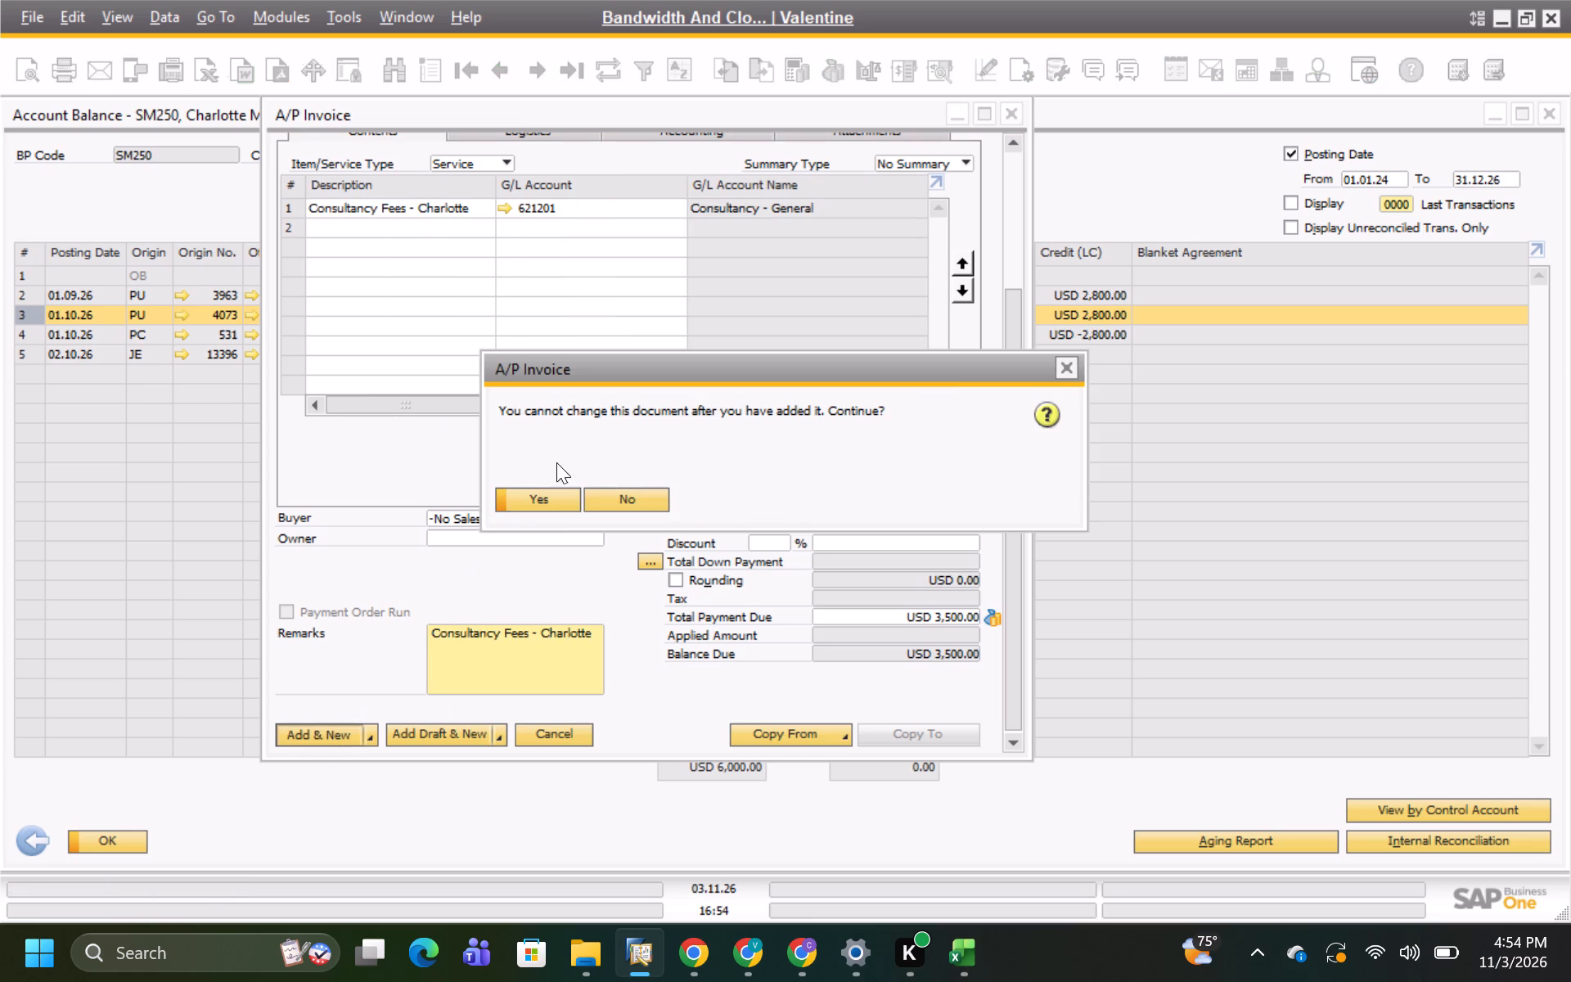
left_click(548, 499)
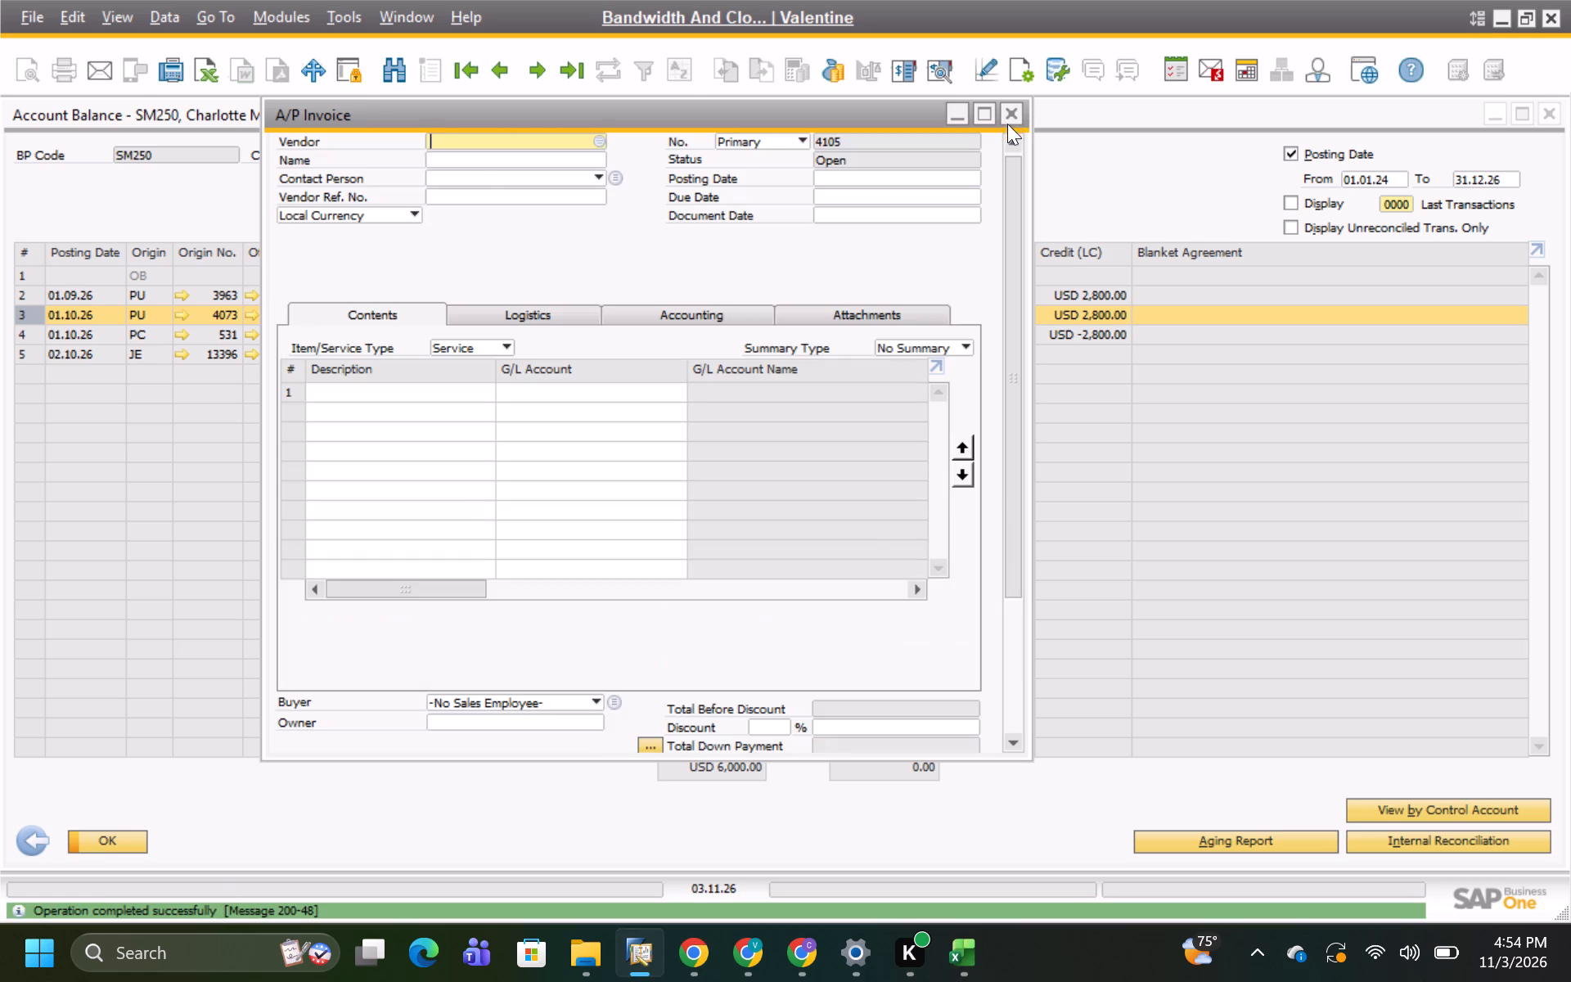
left_click(1004, 115)
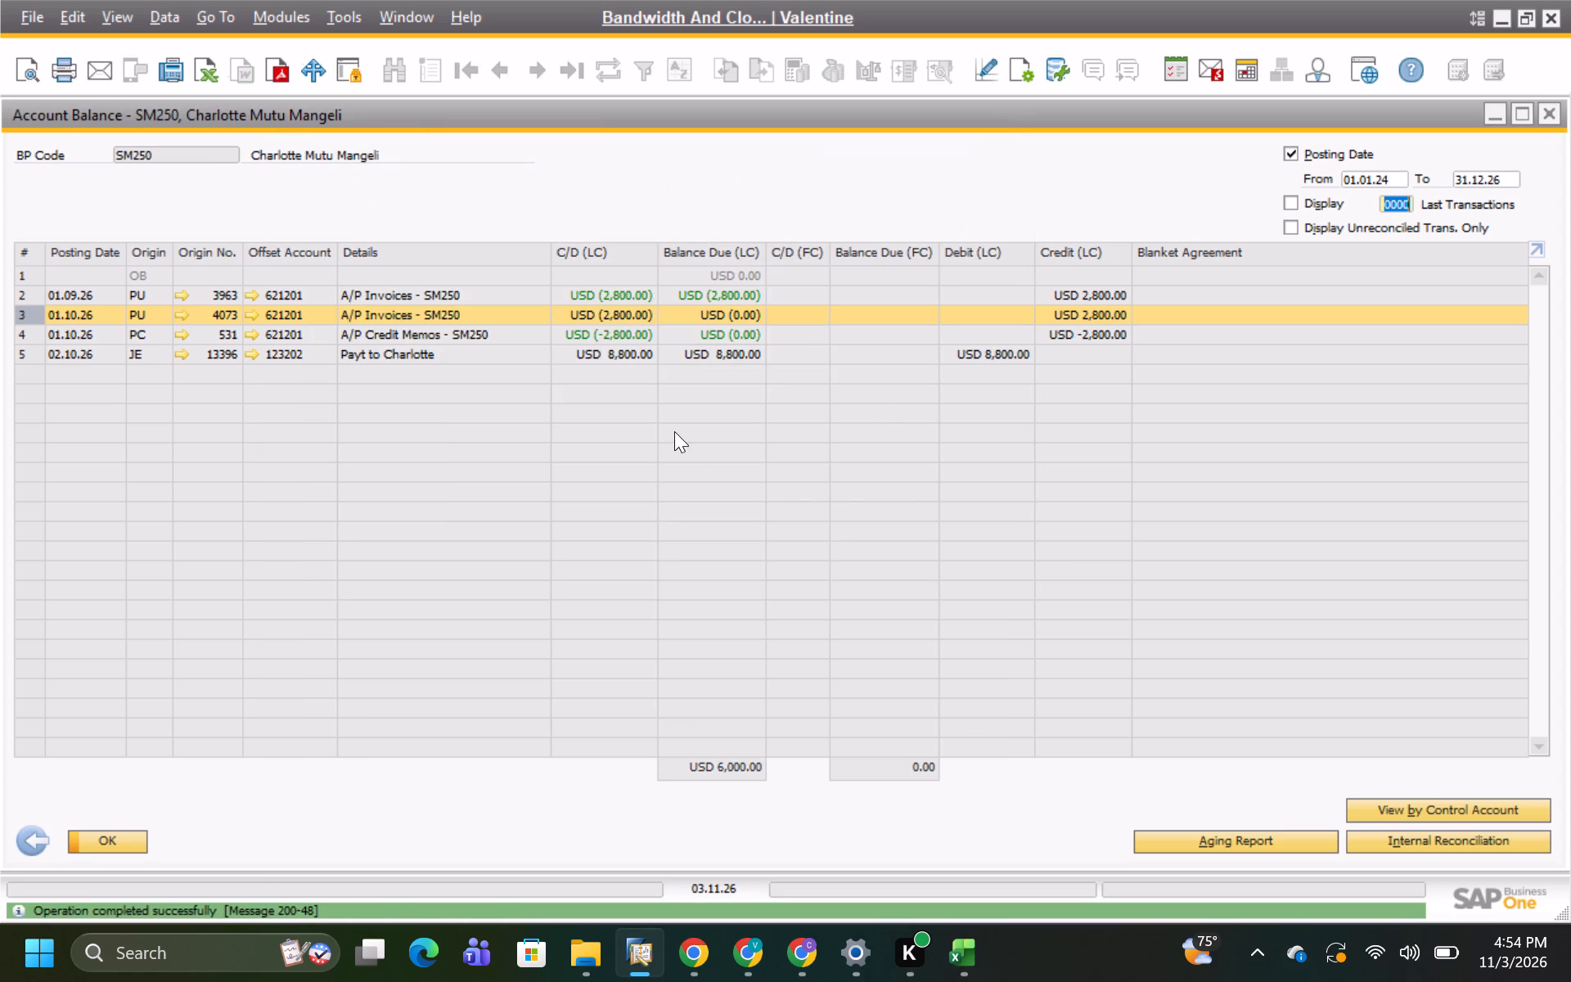
Select the "Payt to Charlotte" entry in vendor SM250's account balance to check it.
left_click(612, 354)
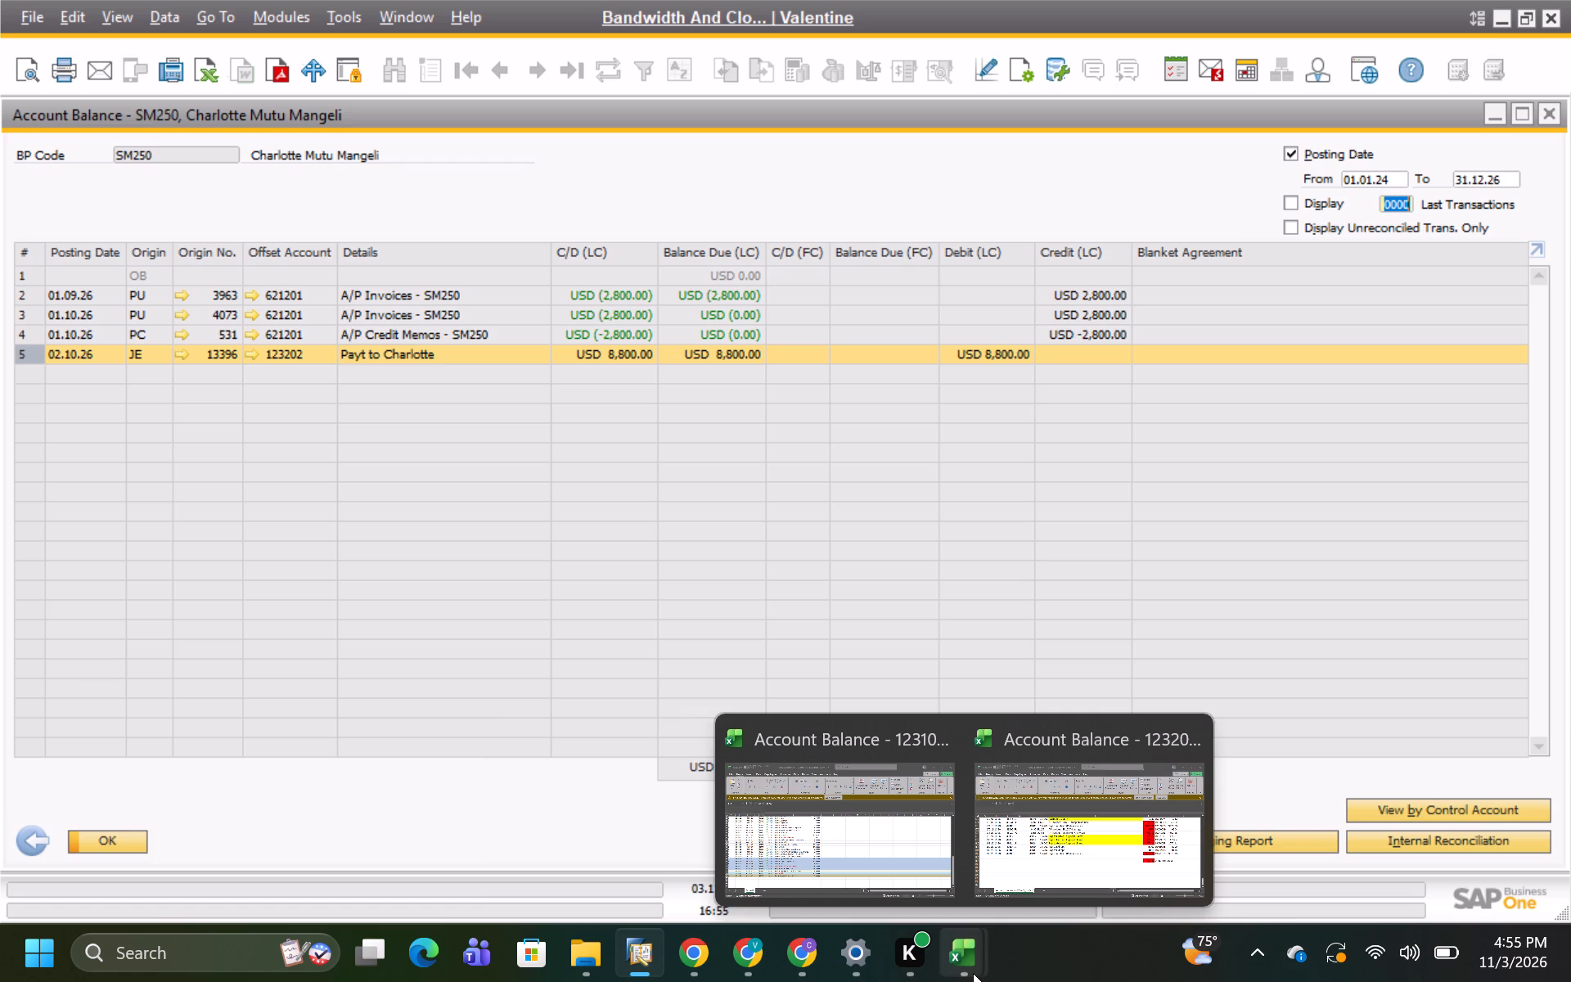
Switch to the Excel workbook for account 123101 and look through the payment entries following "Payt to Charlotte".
left_click(859, 876)
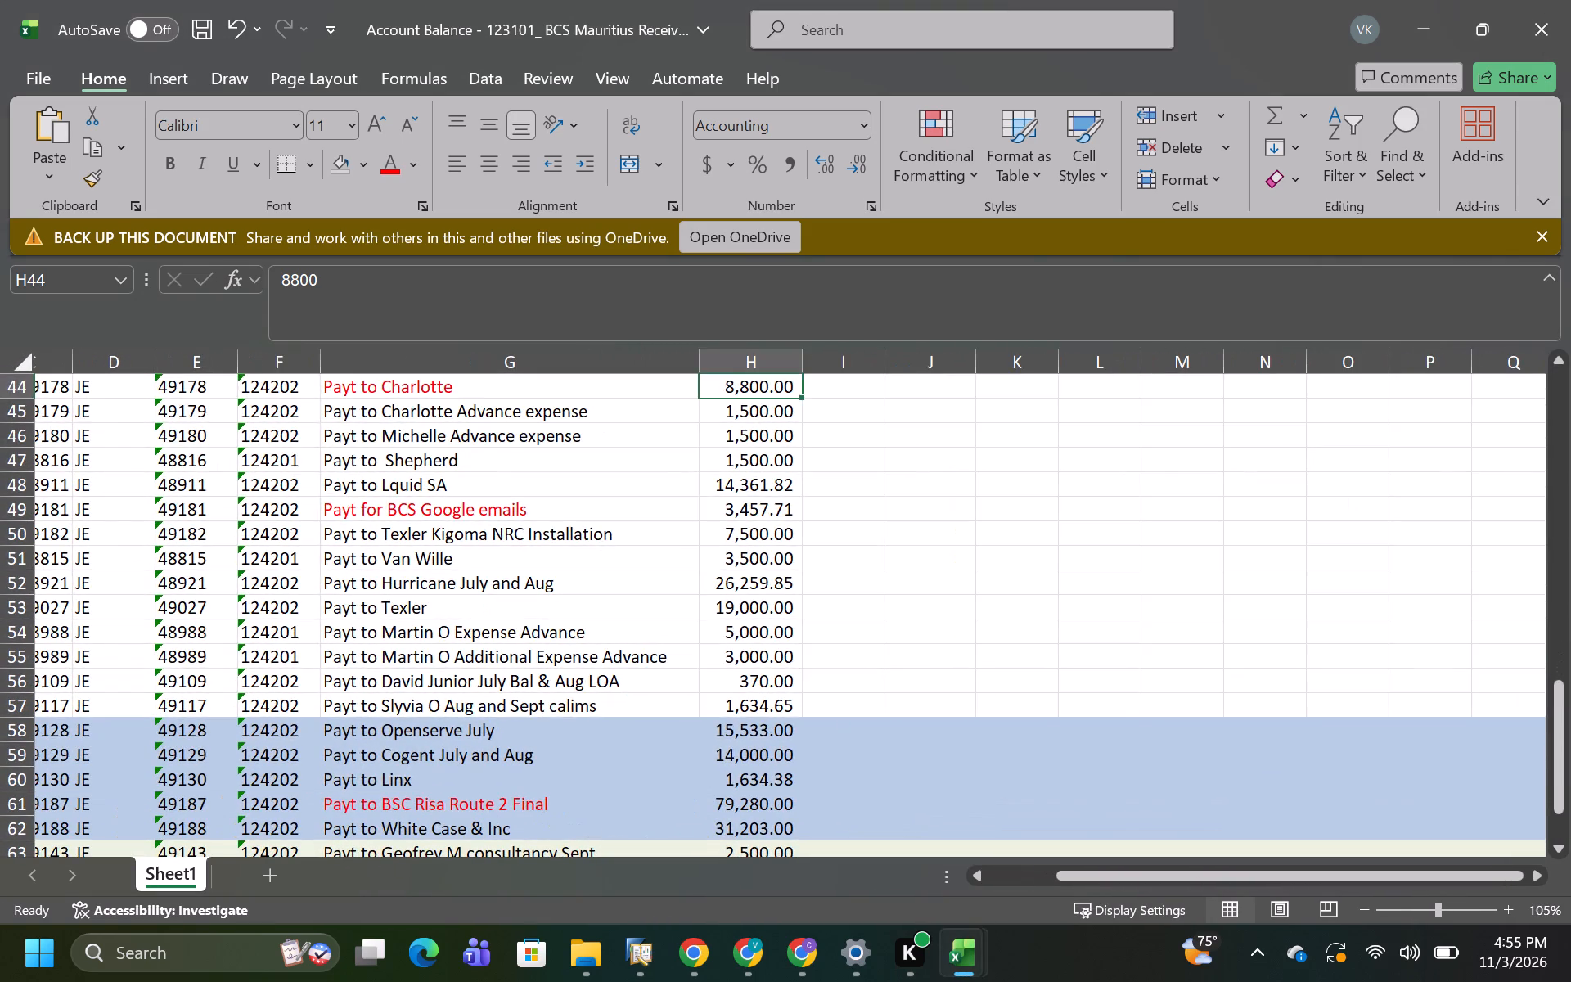
scroll(506, 558, "down", 1)
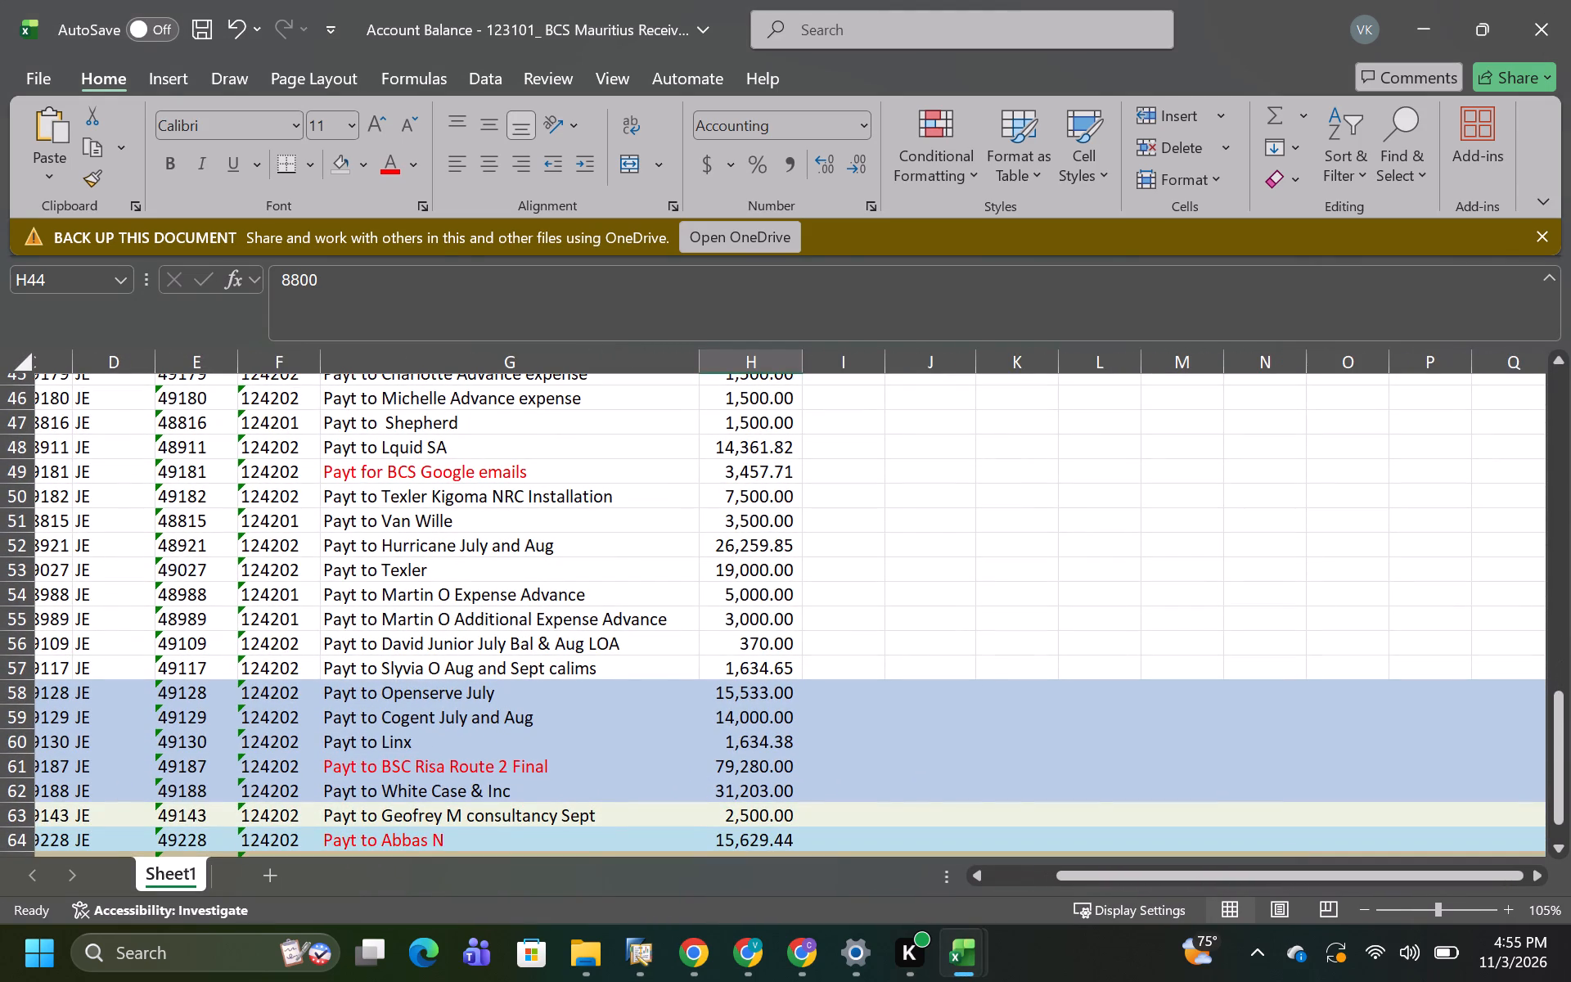
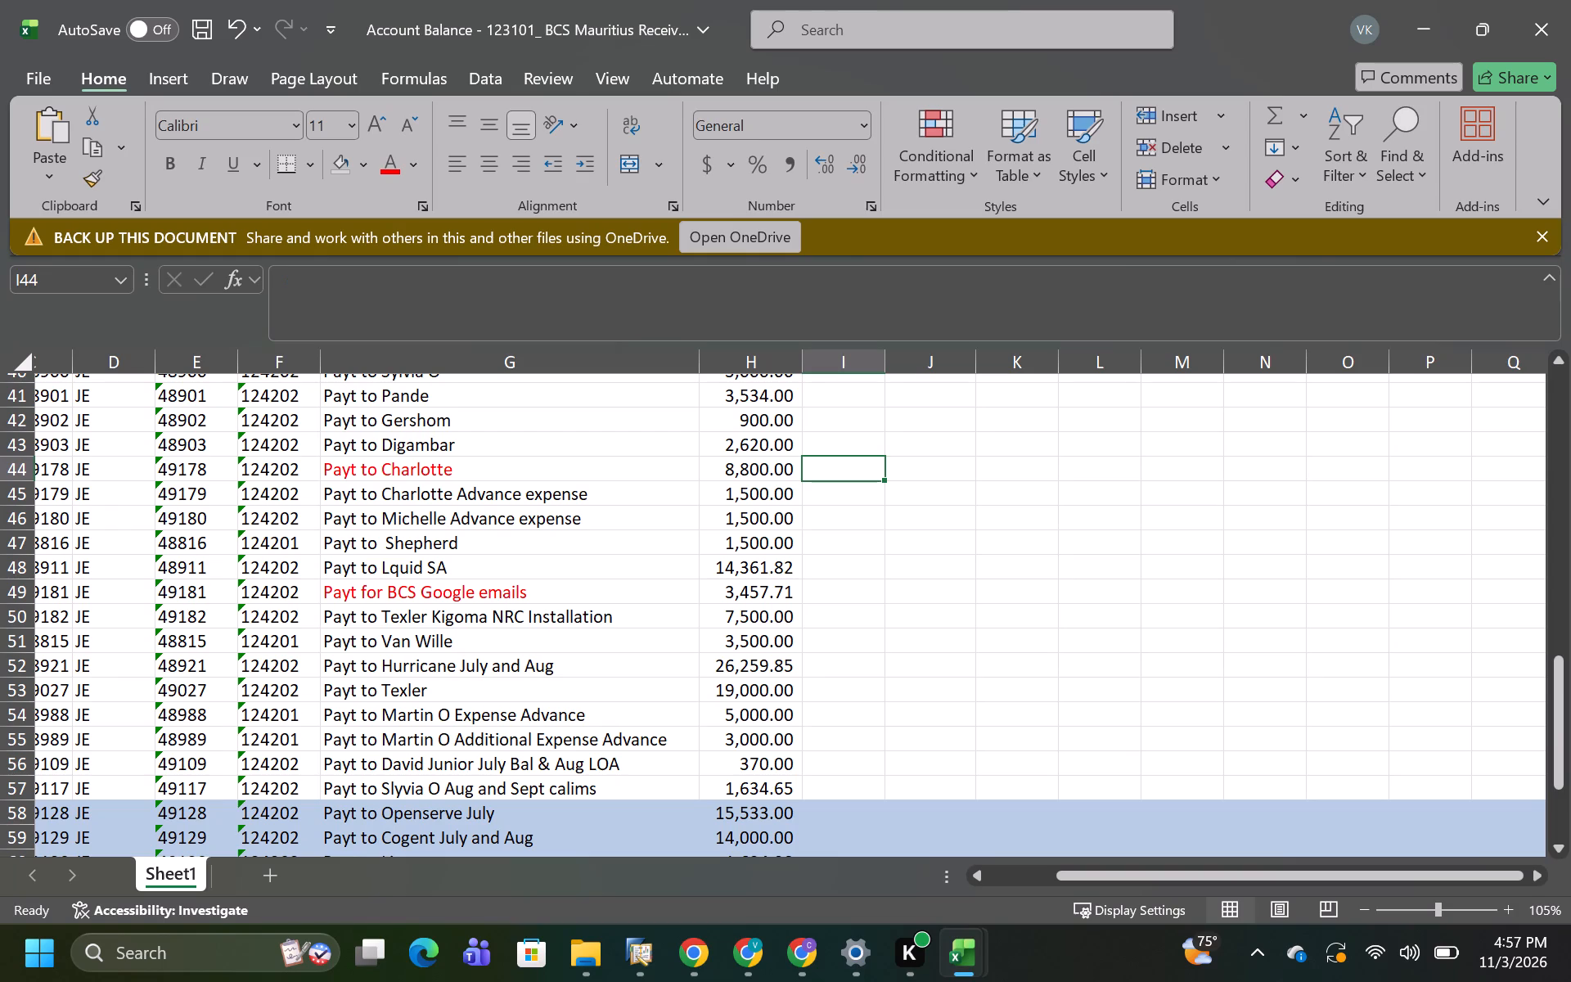
Enter 6000 in cell I44, beside the amount of the red "Payt to Charlotte" entry.
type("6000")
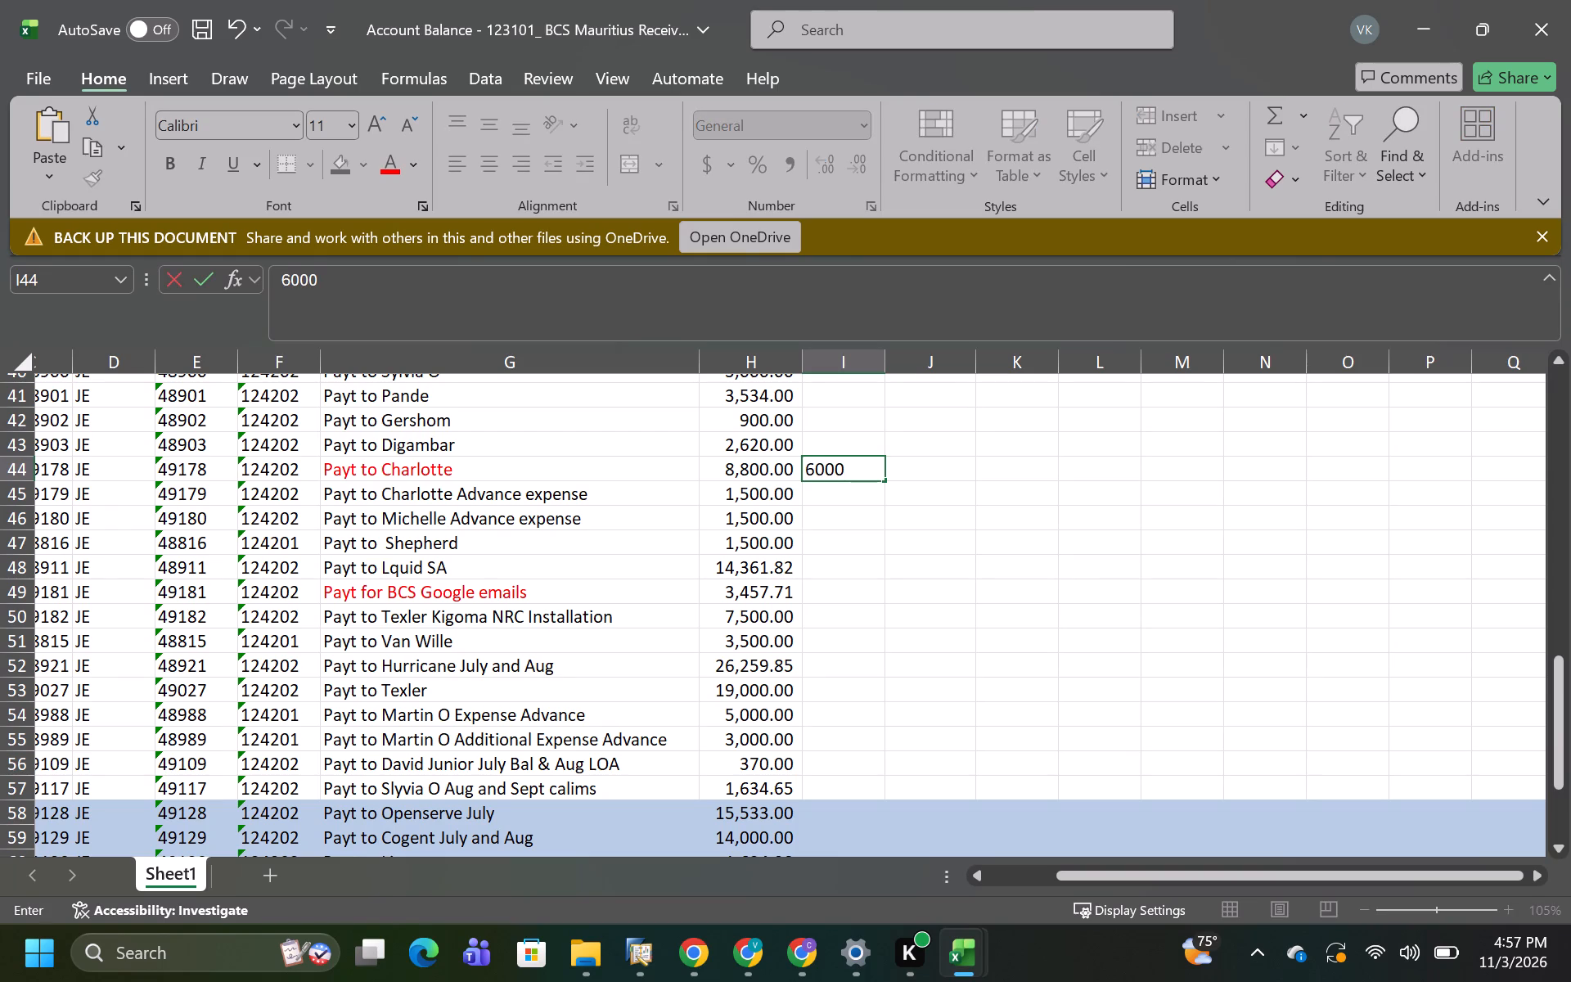
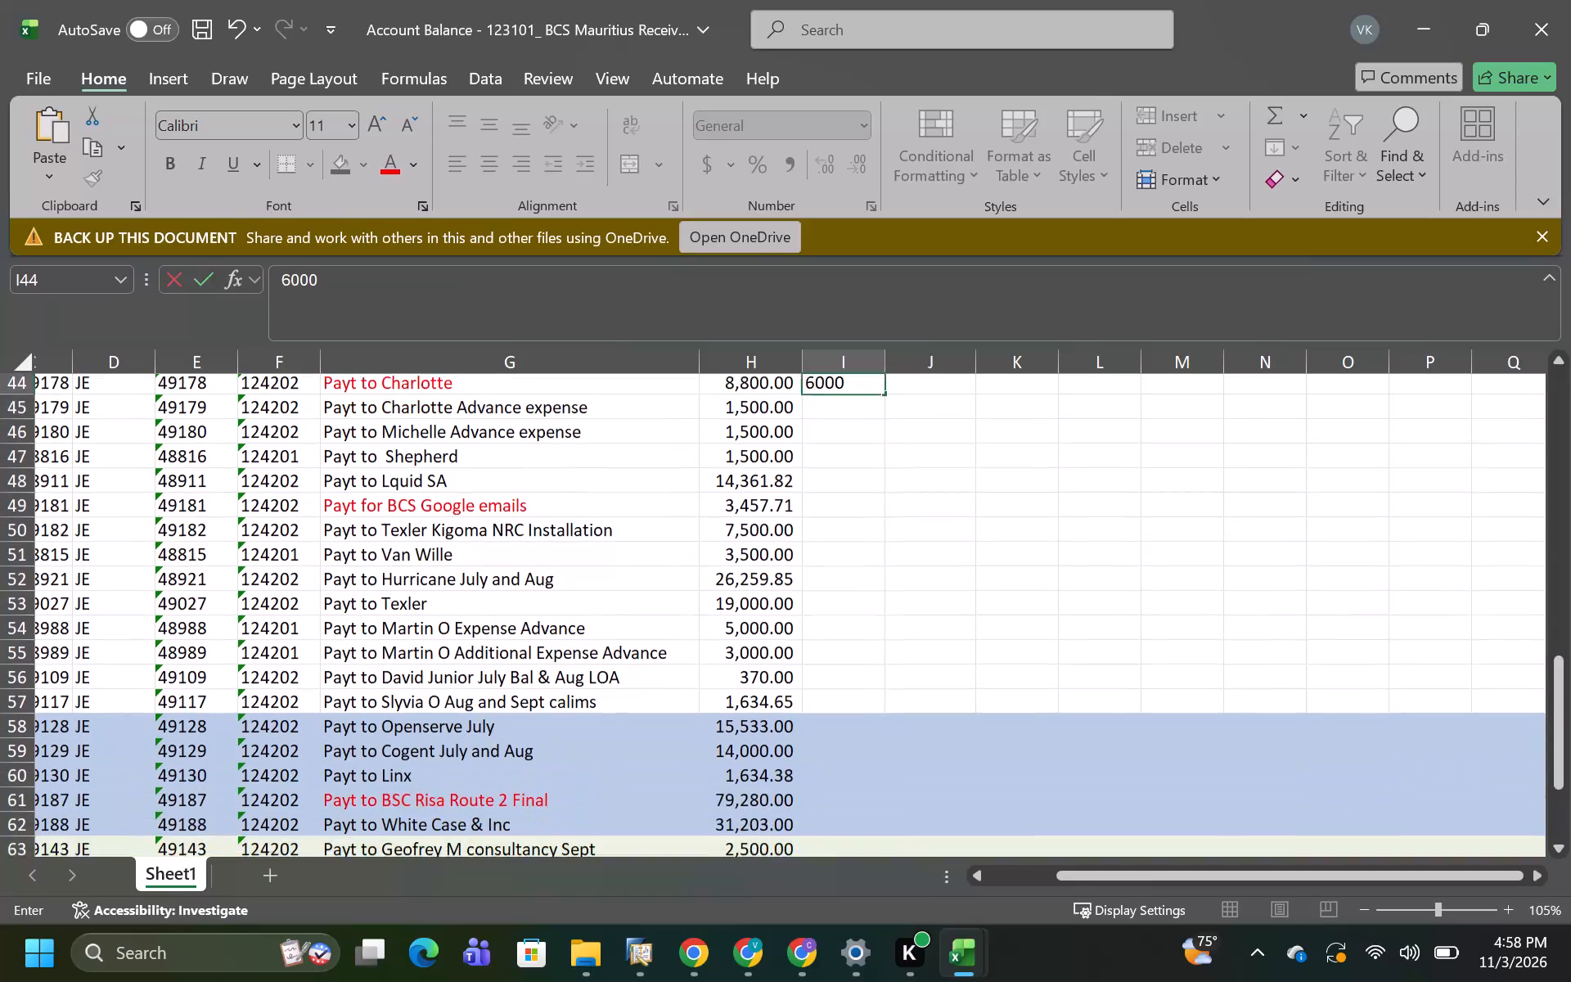
Annotate the "Payt to Charlotte" row in the account balance sheet with 6000 in column I and "sign on bonus" in column J.
left_click(876, 504)
scroll(876, 504, "up", 2)
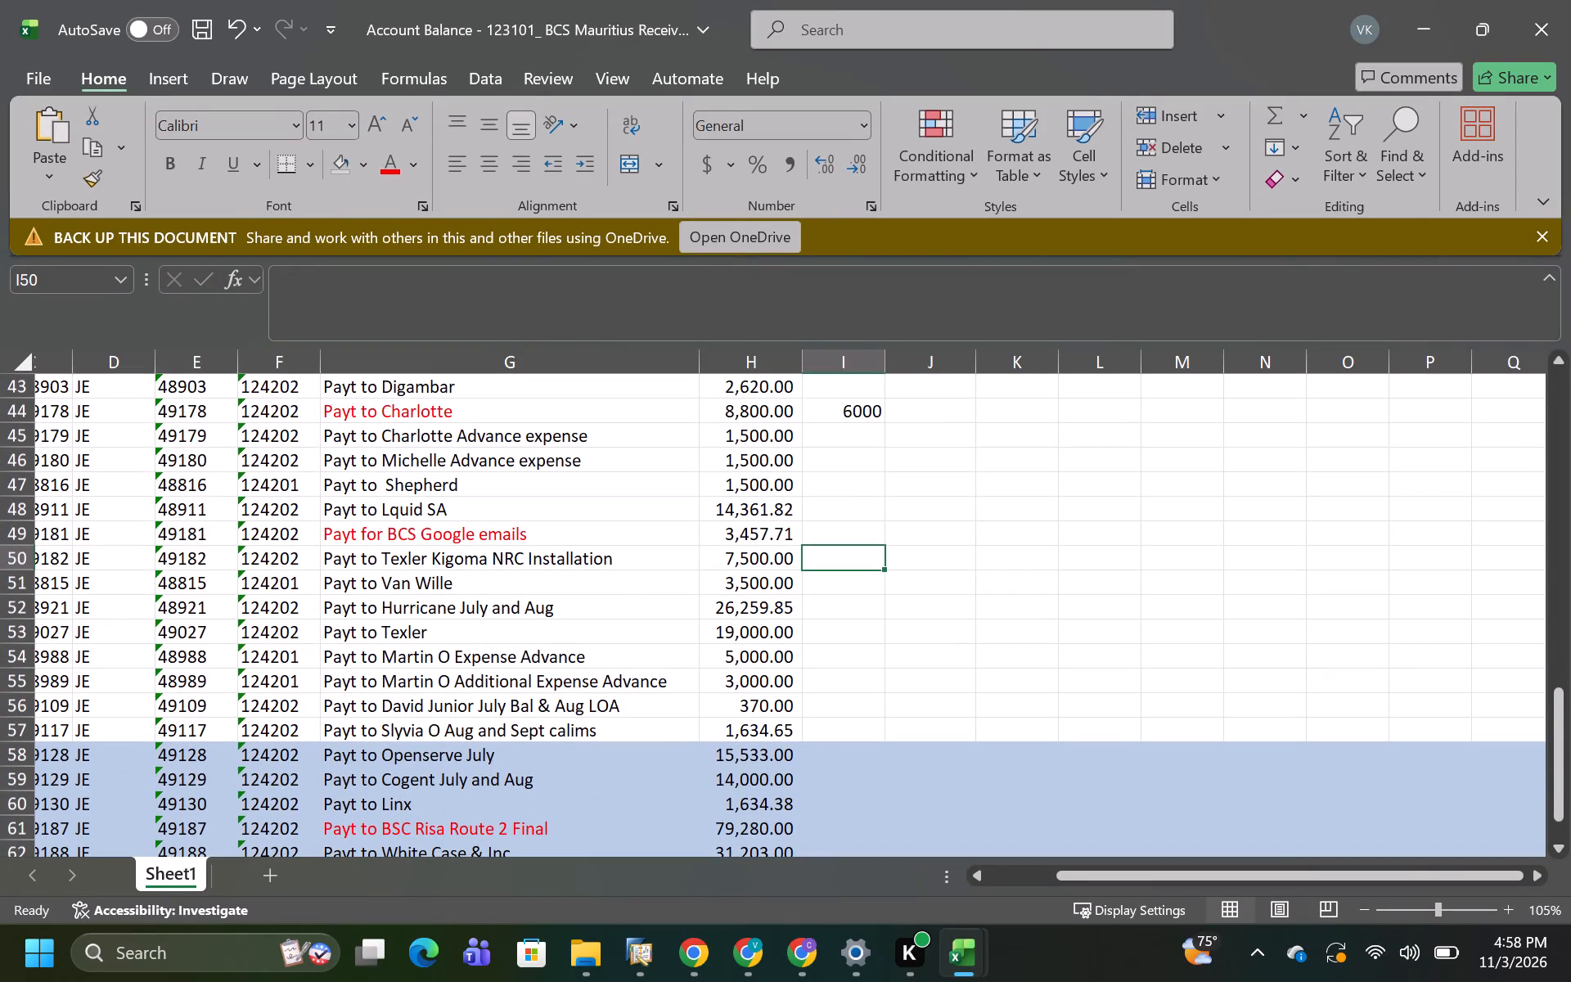
scroll(876, 504, "up", 1)
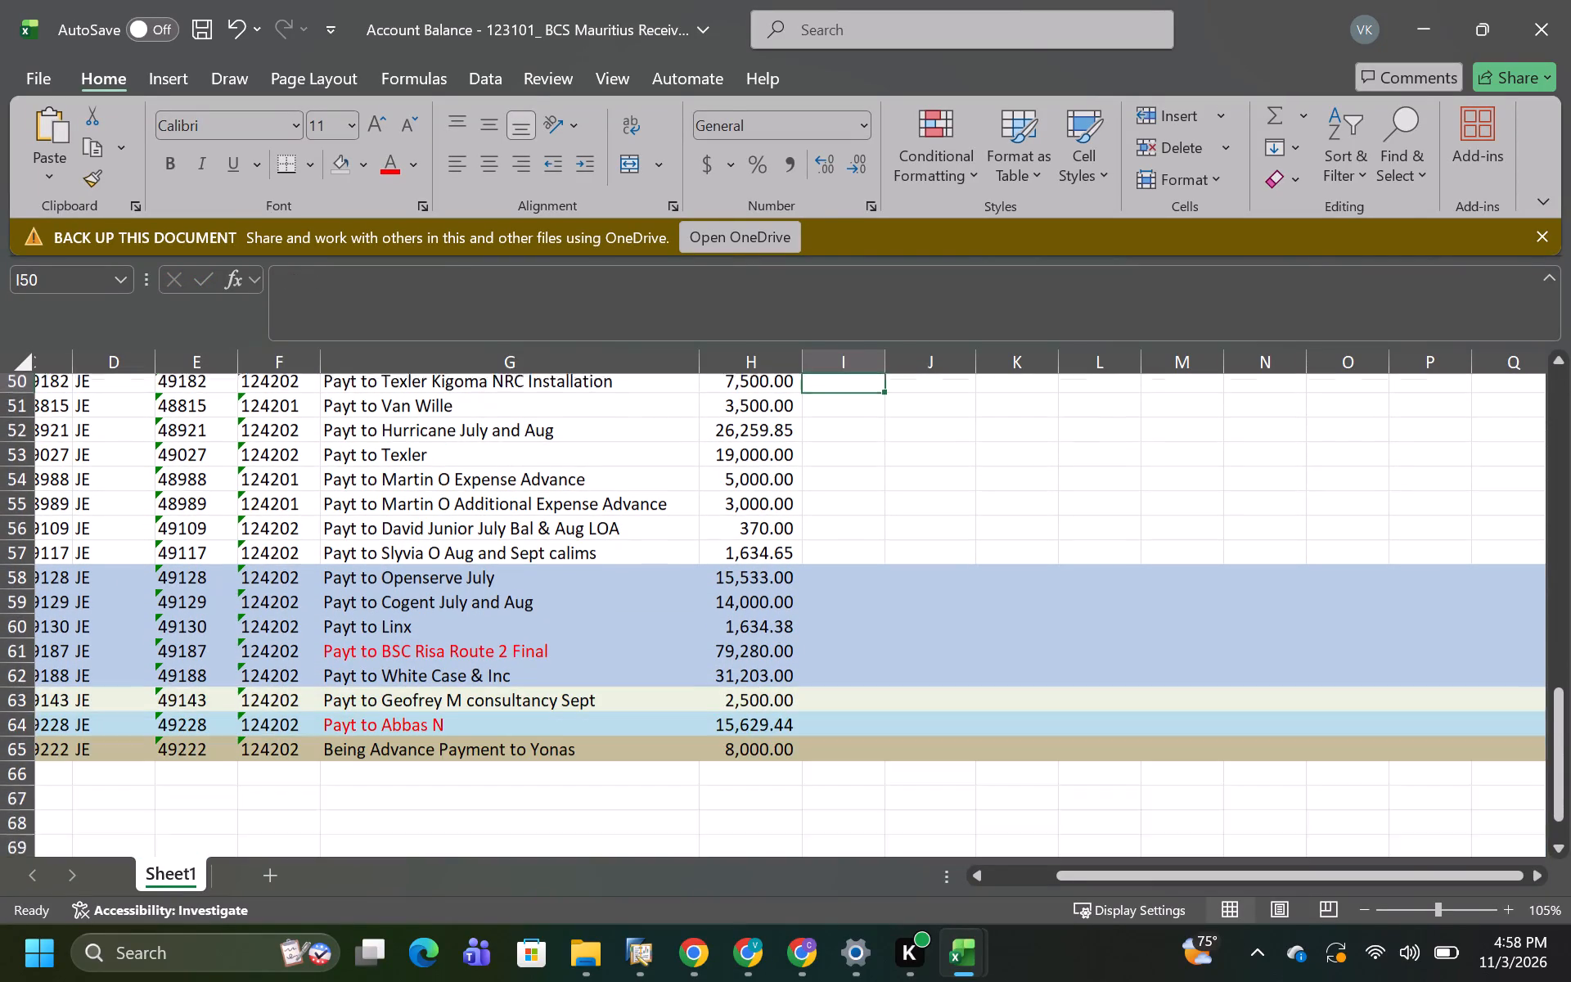
scroll(876, 504, "up", 2)
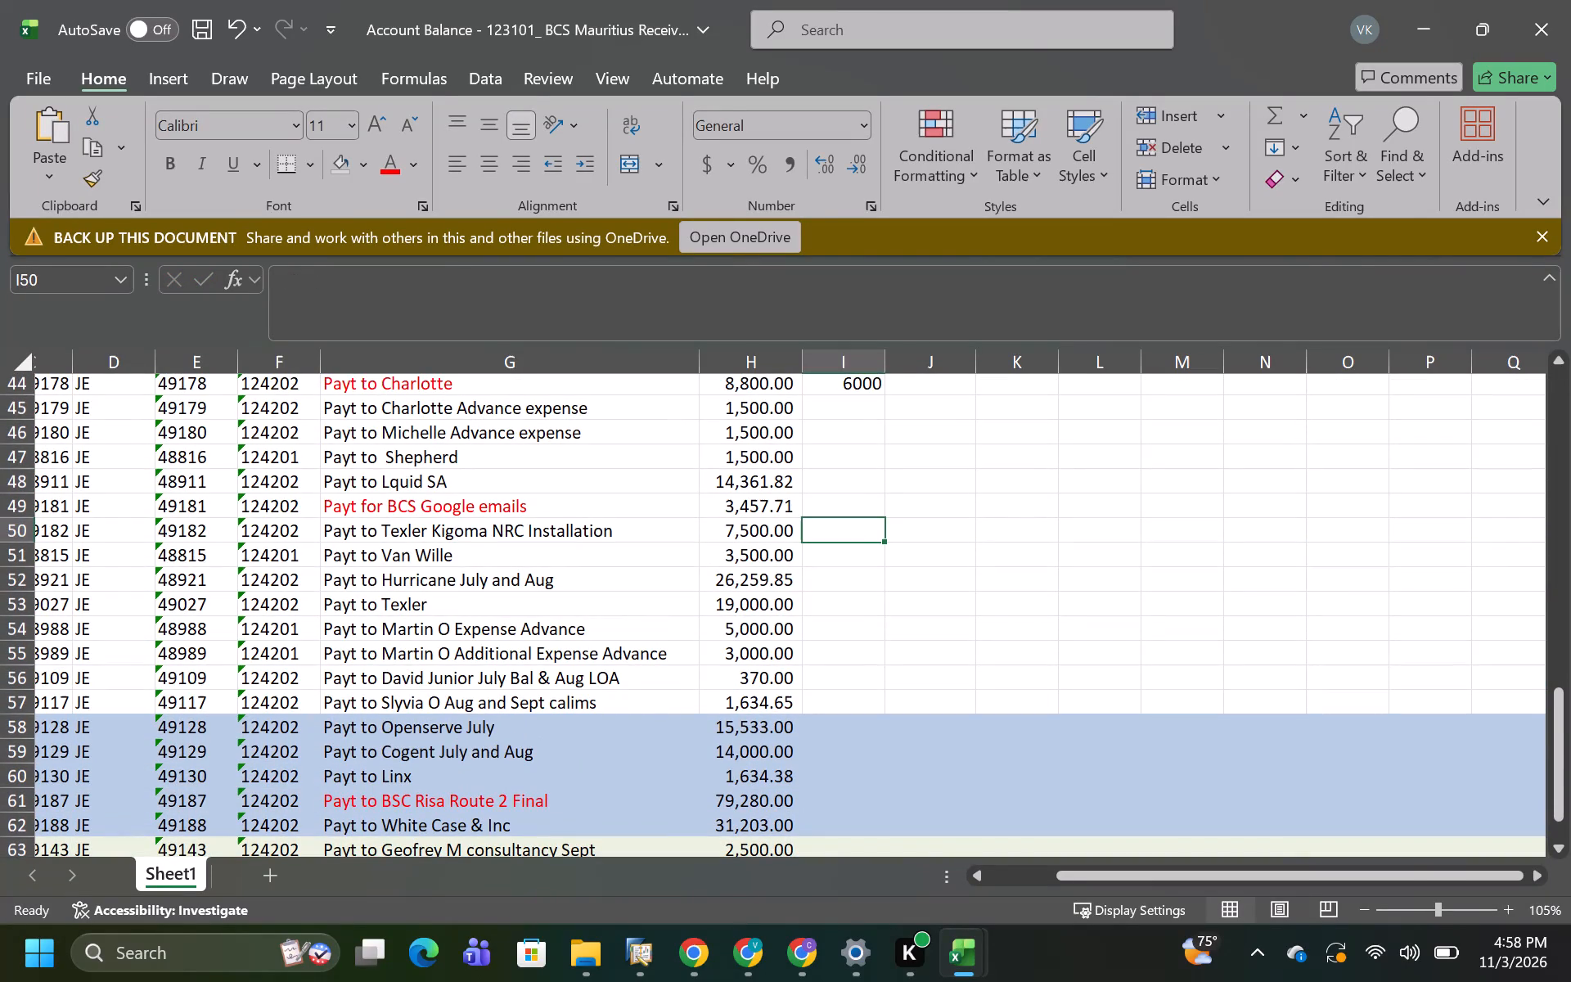
scroll(876, 504, "up", 1)
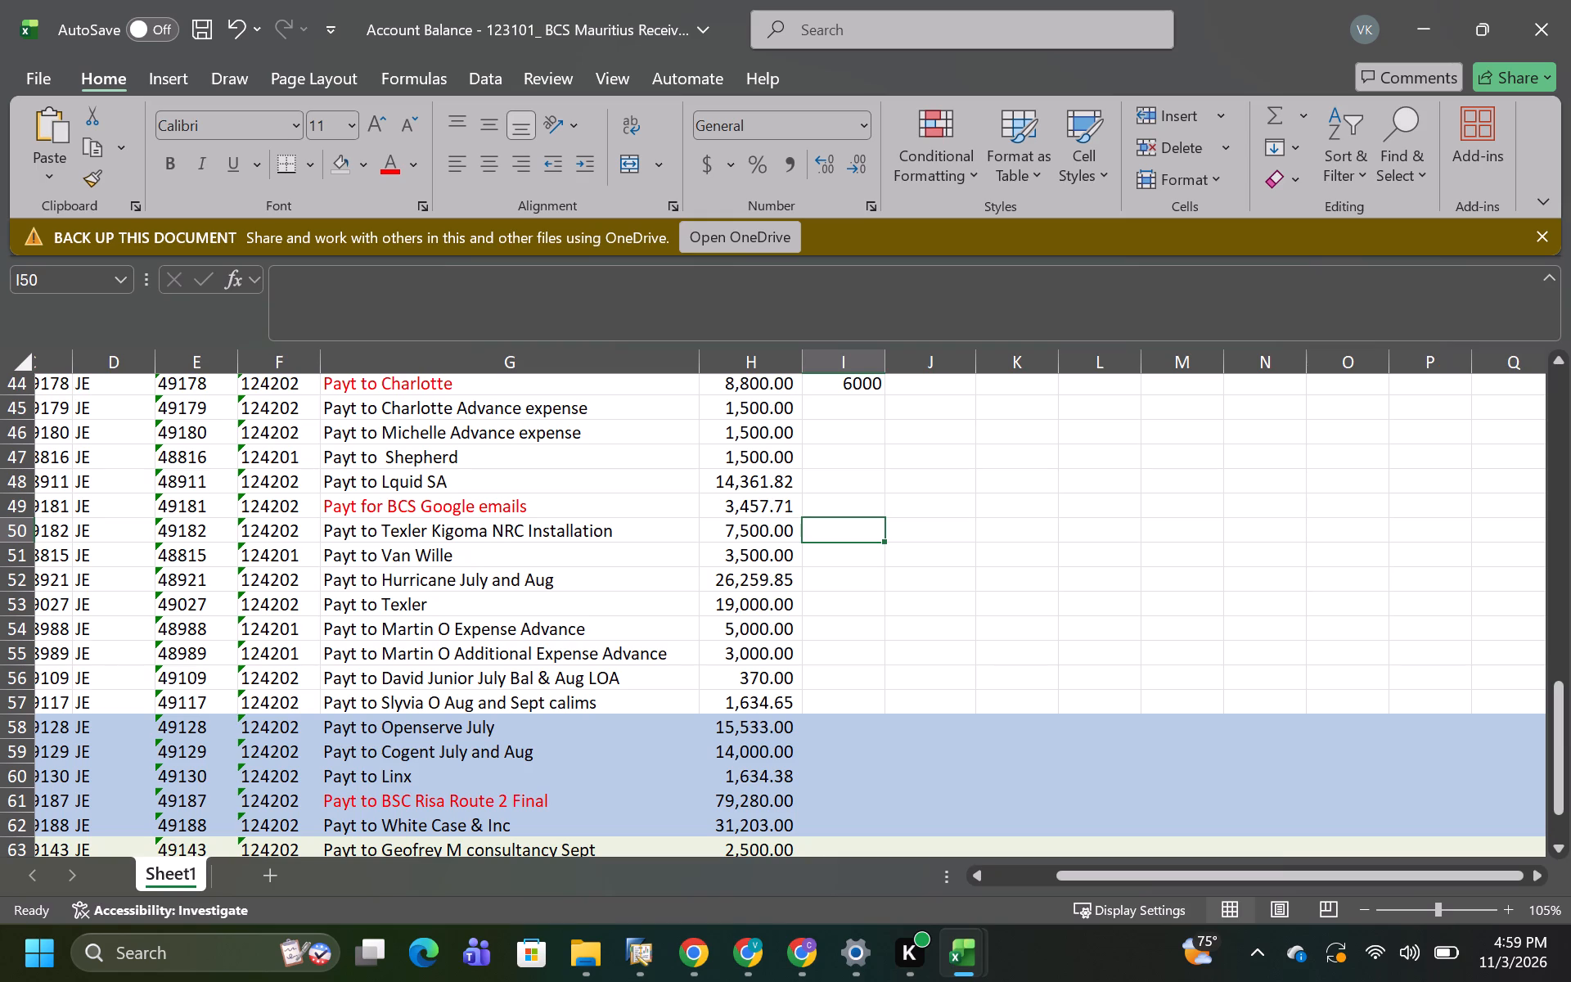
left_click(916, 389)
type("sign on bonus")
left_click(948, 462)
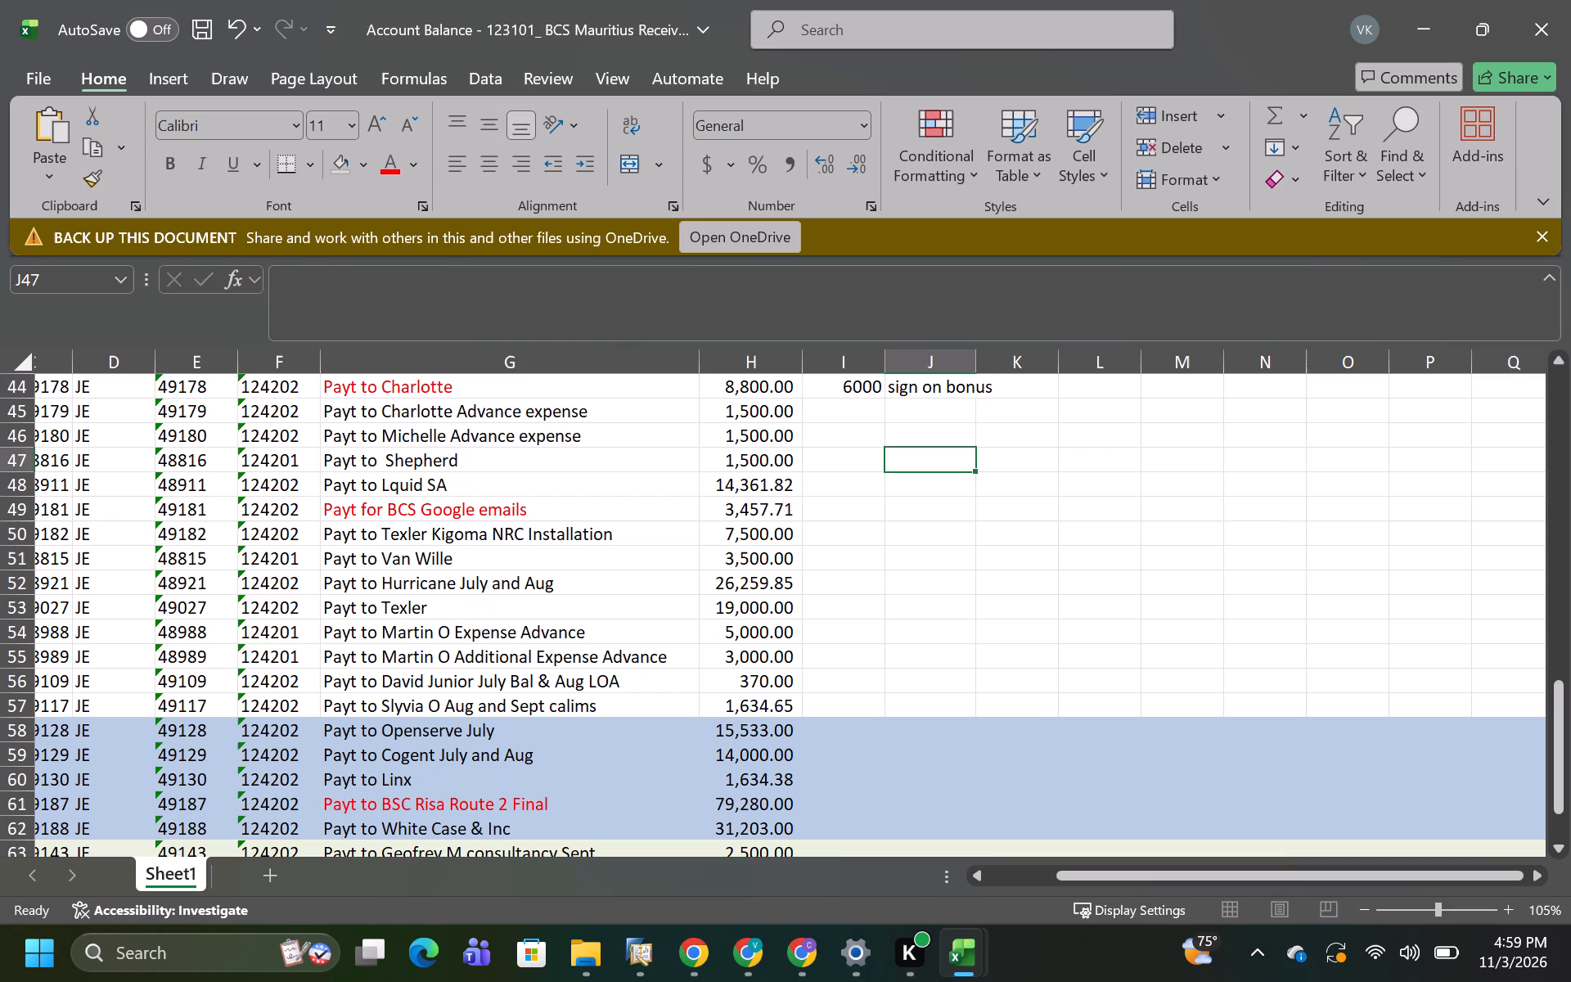
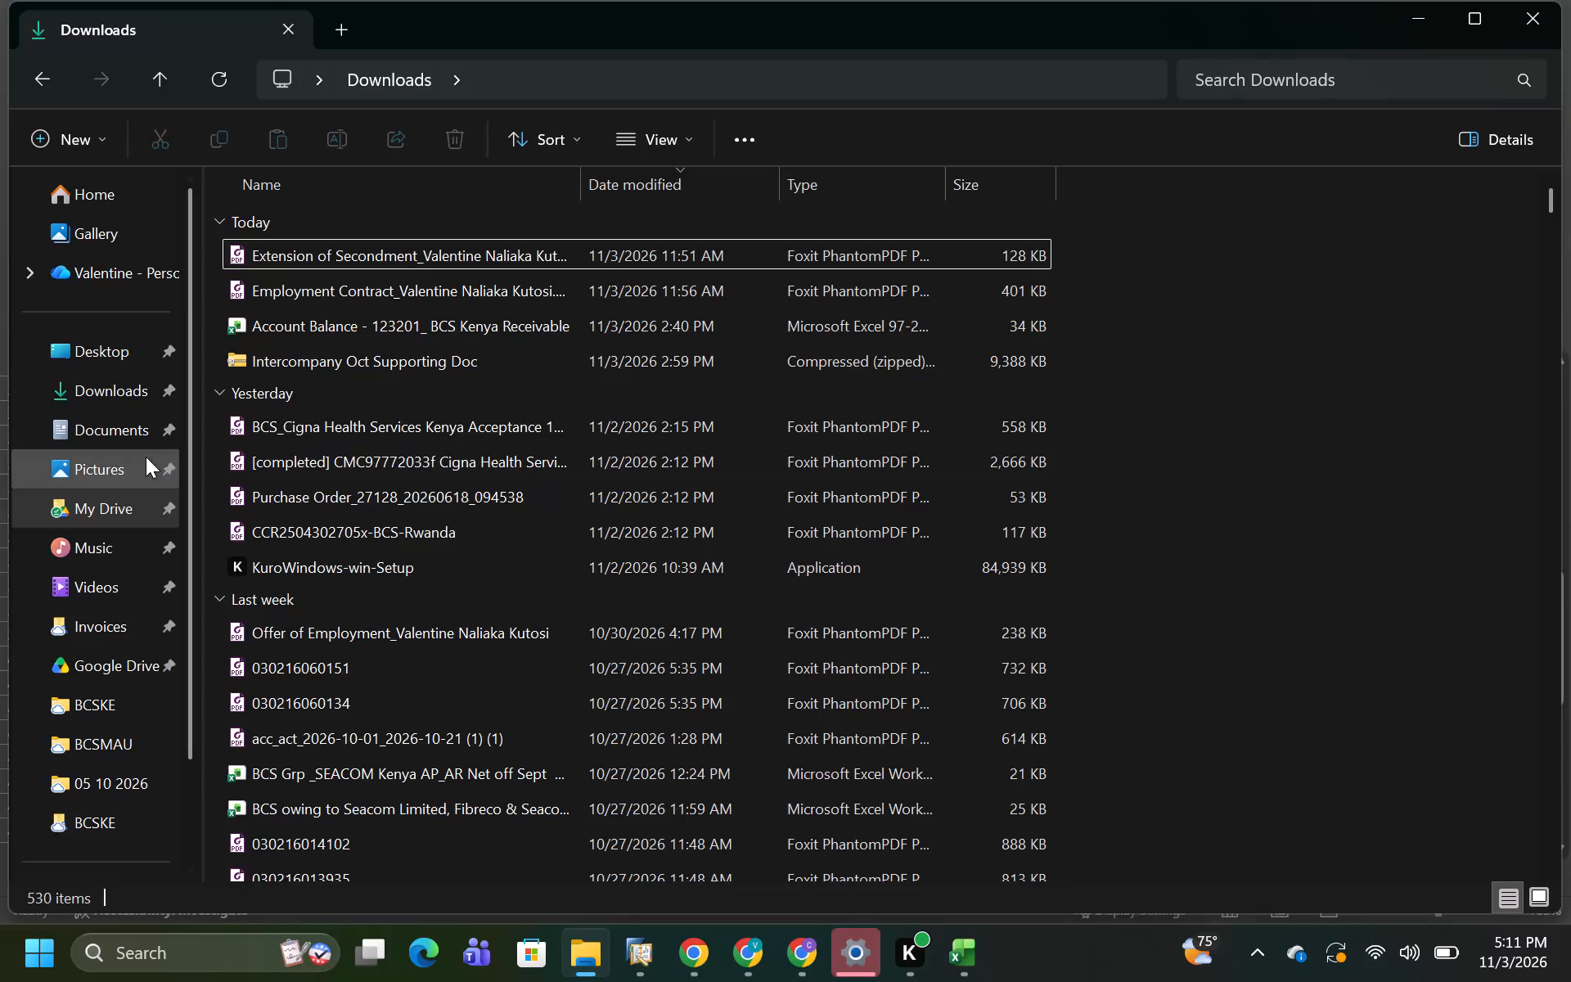
Open the Expense Advance workbook from My Drive in Google Drive.
left_click(109, 665)
double_click(421, 271)
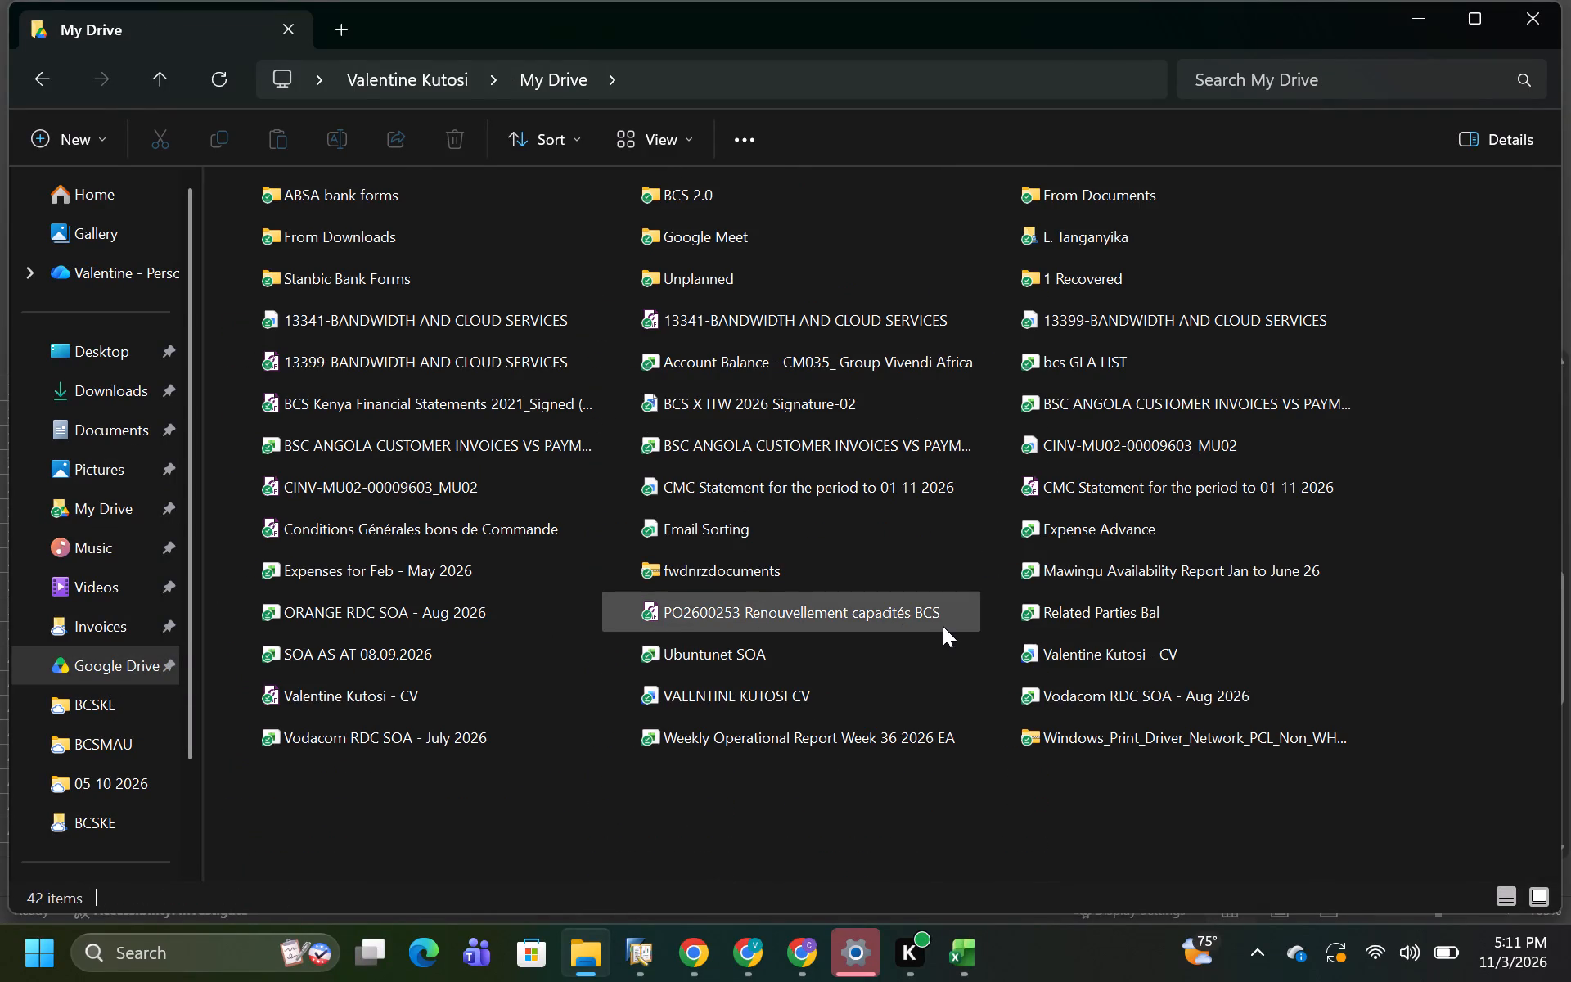
double_click(1083, 528)
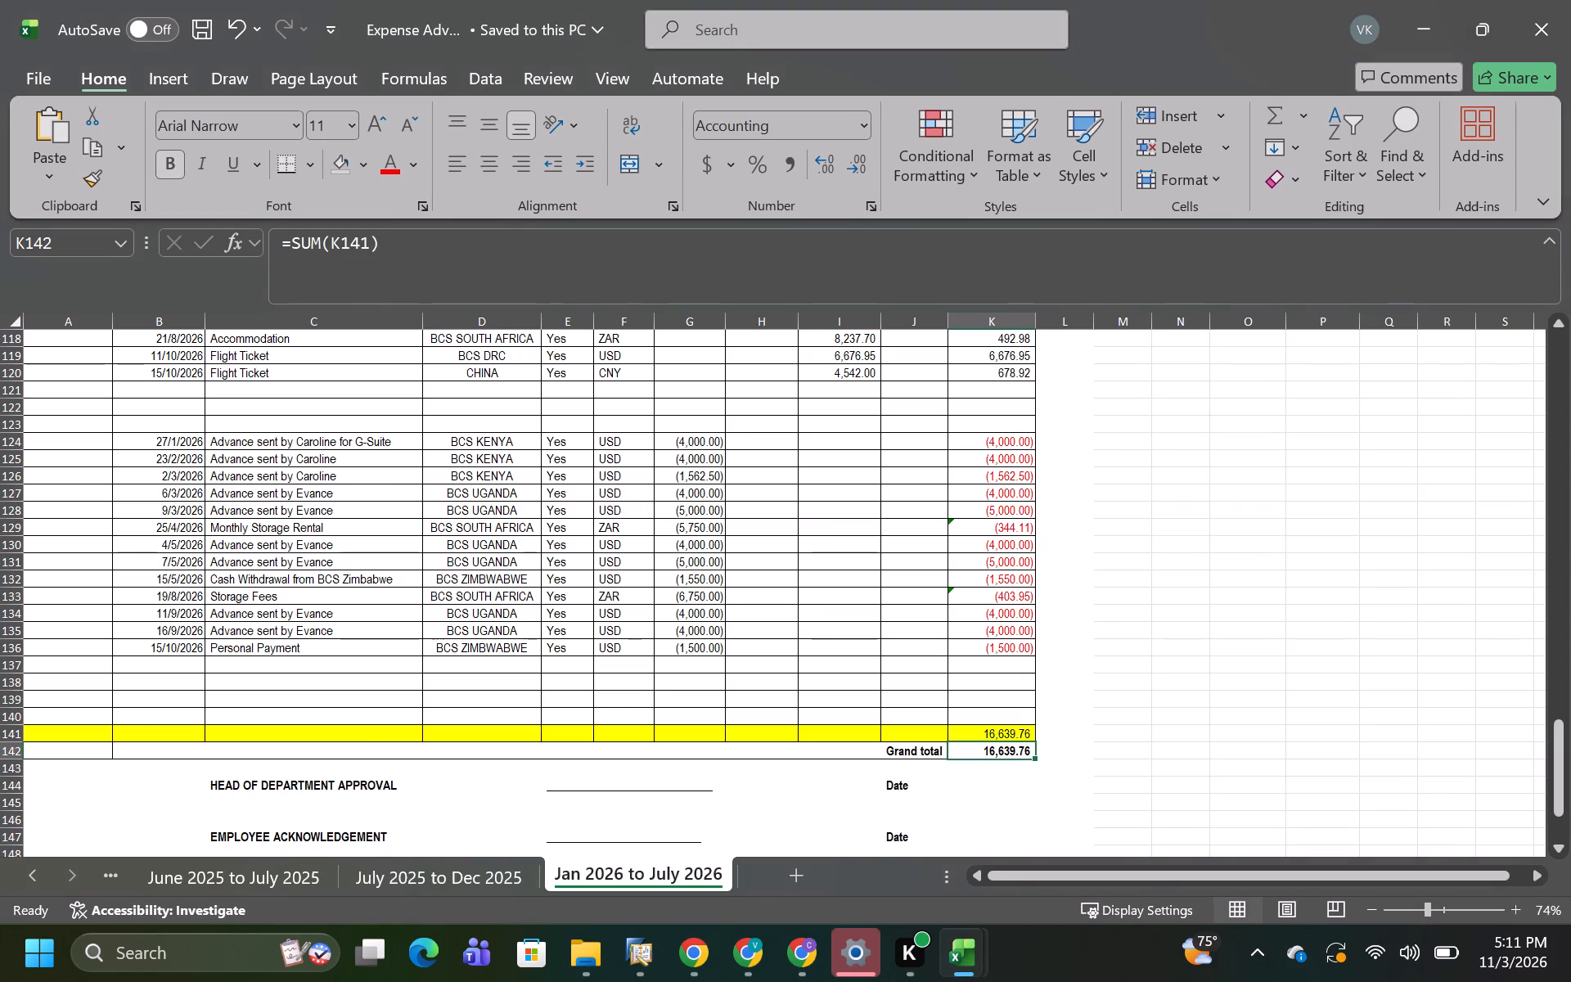
Review the expense items in the February 2025 to March 2025 and March 2025 to May 2025 sheets of the Expense Advance workbook.
left_click(409, 563)
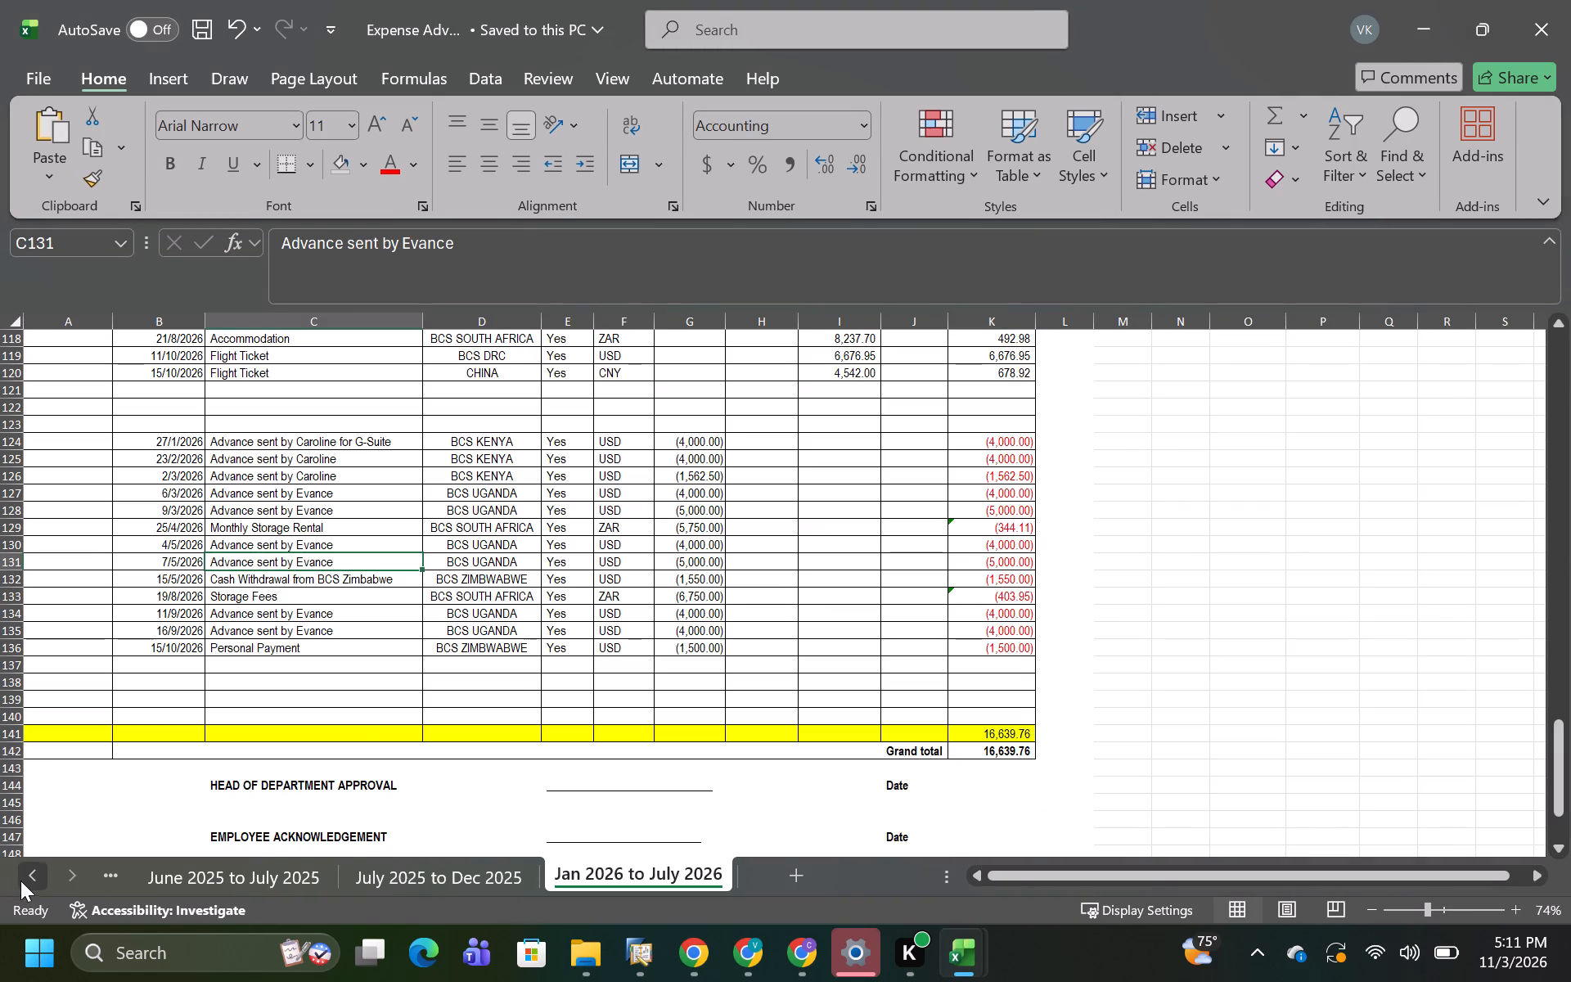
left_click(24, 881)
left_click(25, 877)
left_click(25, 877)
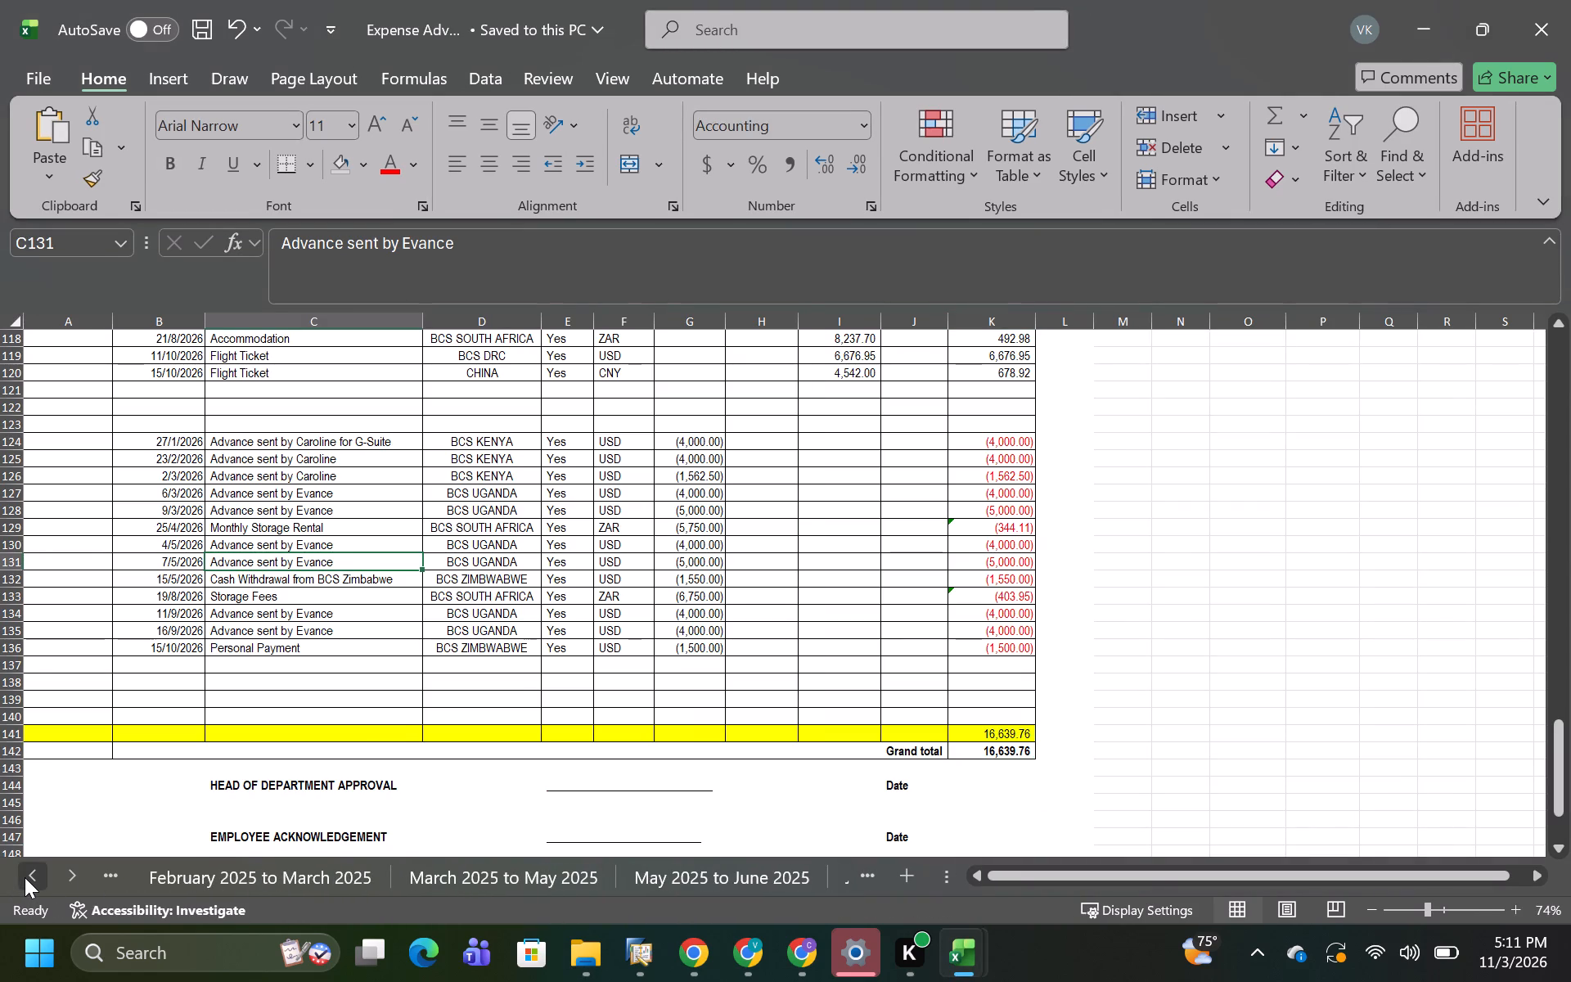
left_click(38, 871)
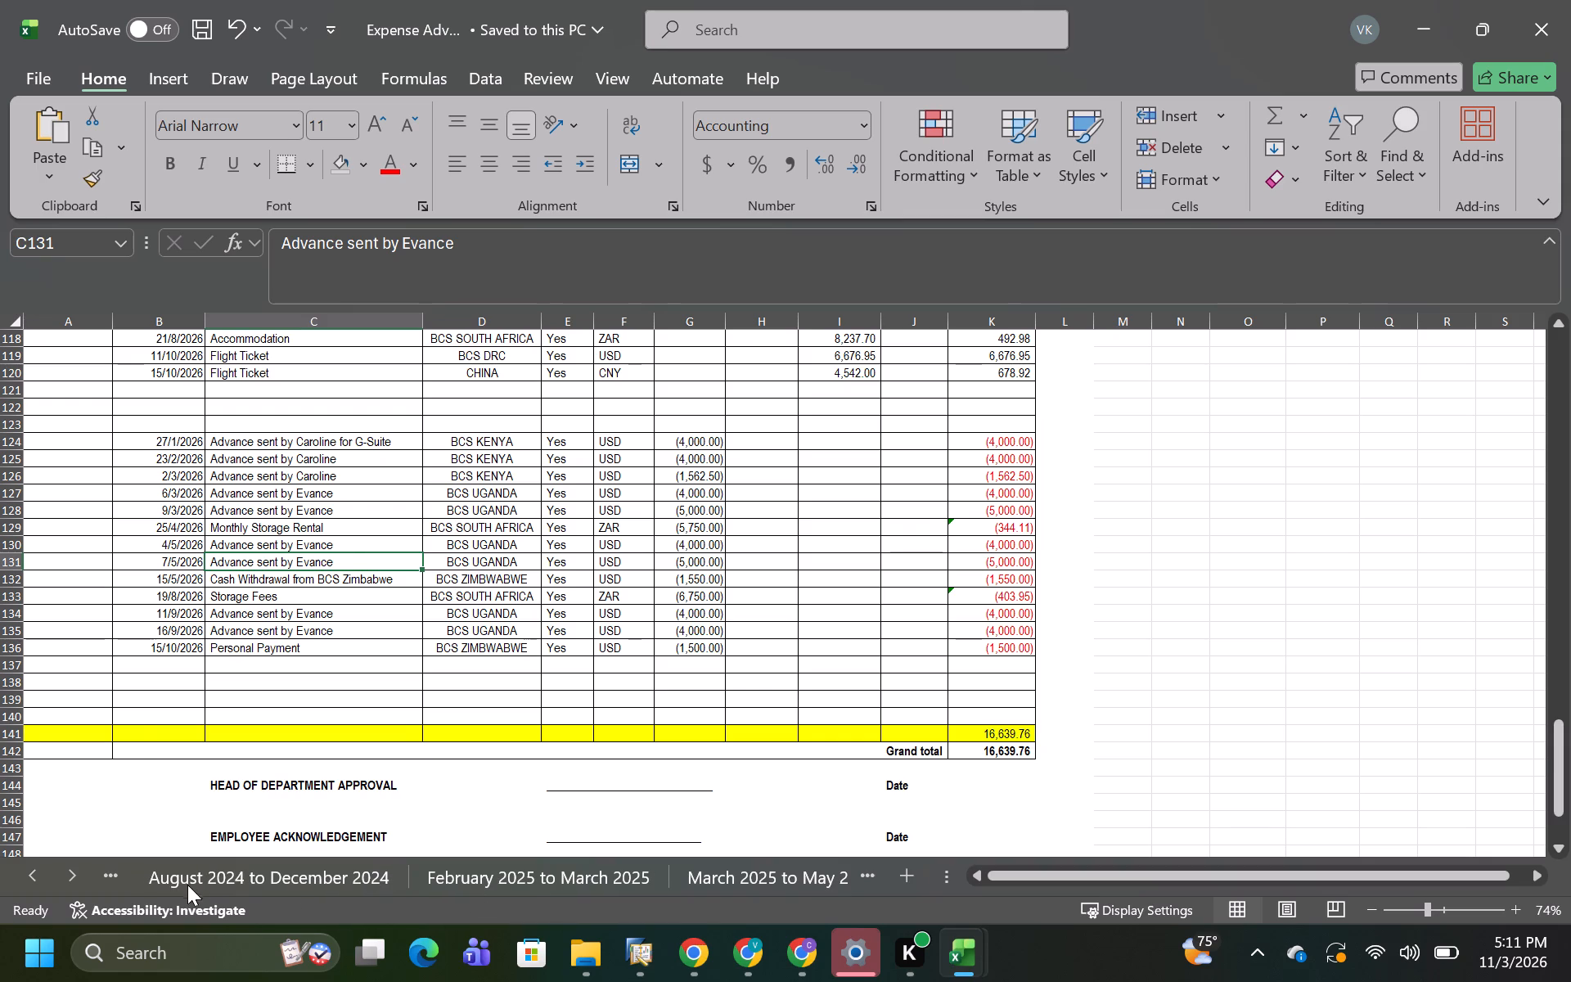
left_click(557, 876)
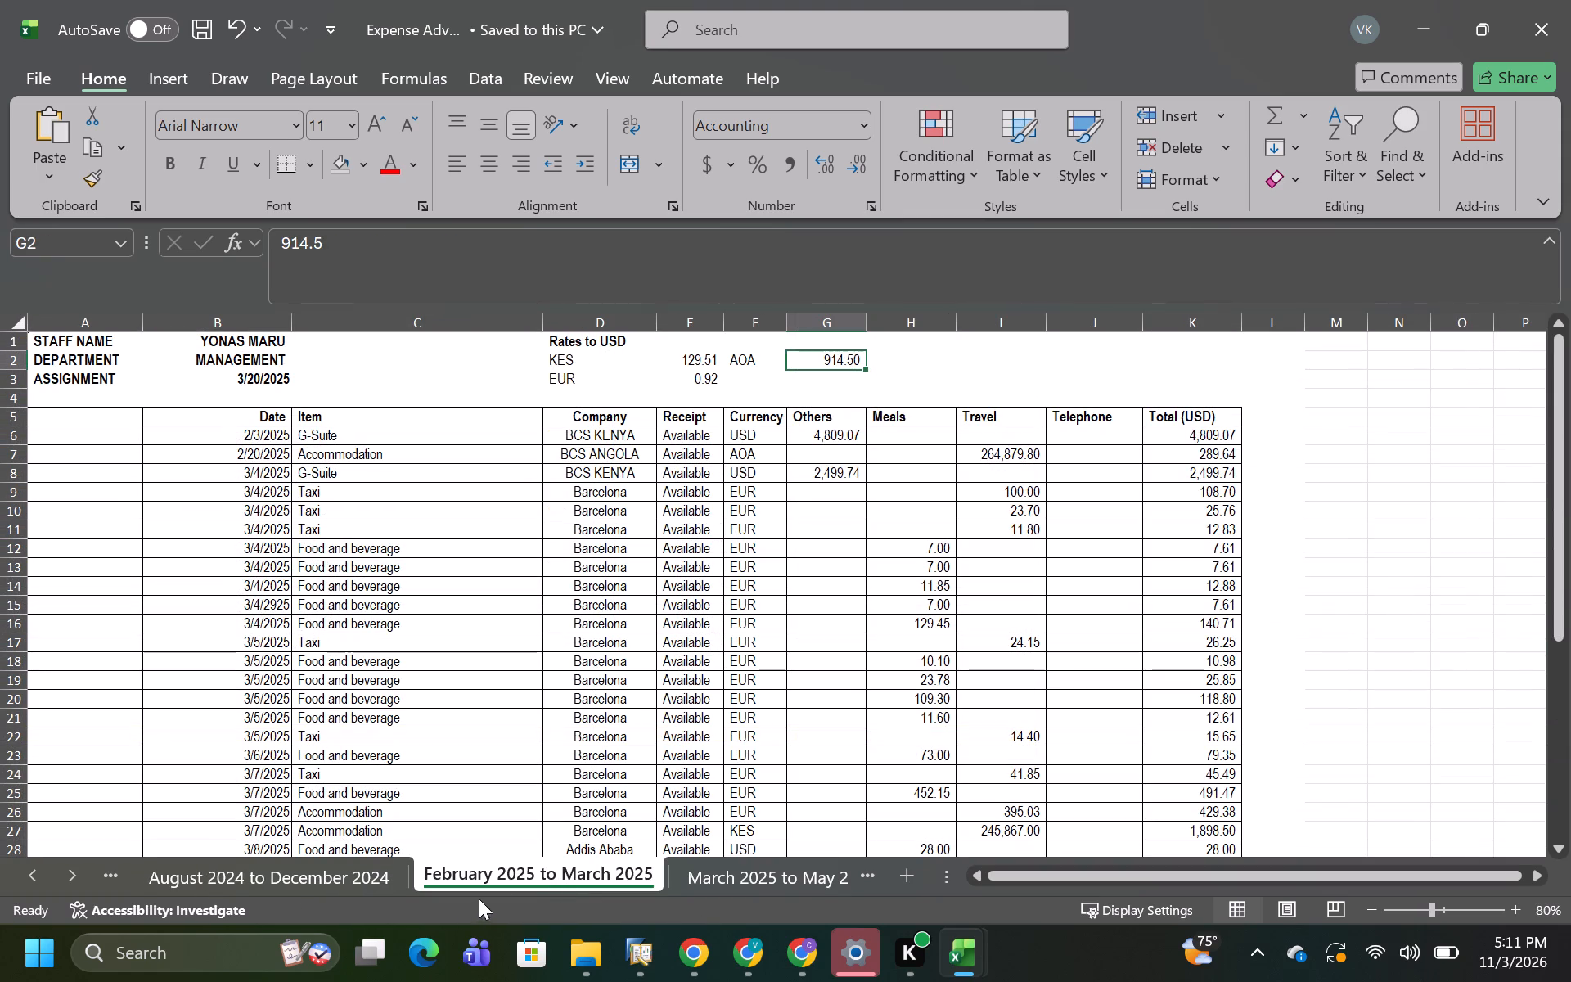
scroll(606, 680, "down", 1)
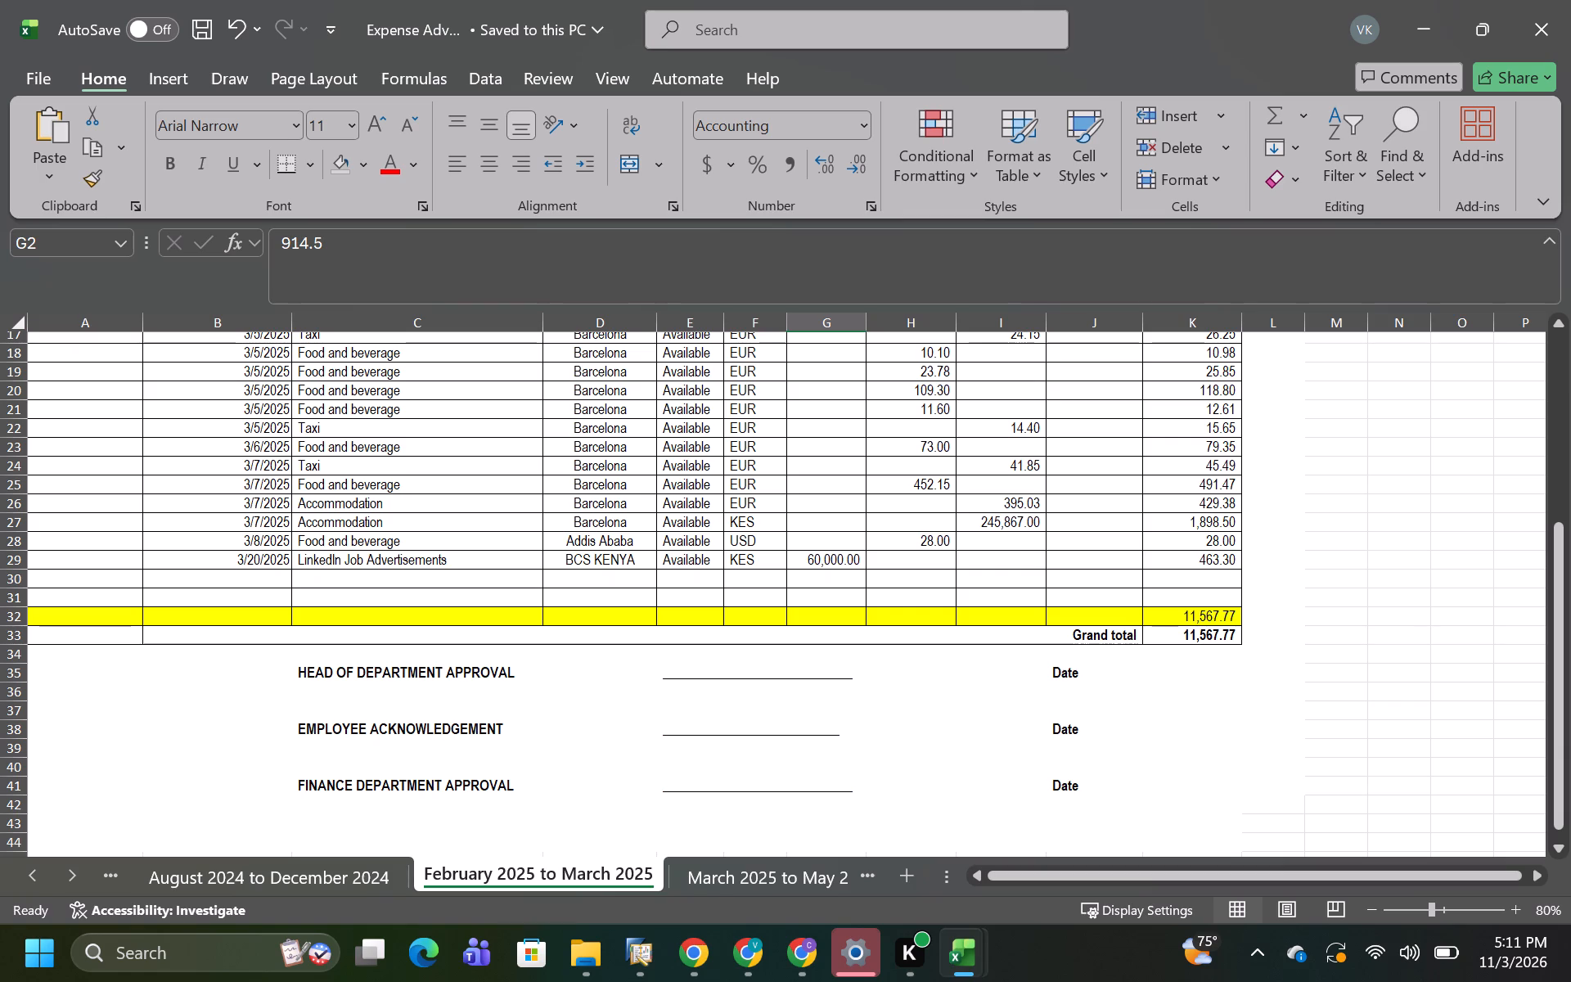
left_click(731, 869)
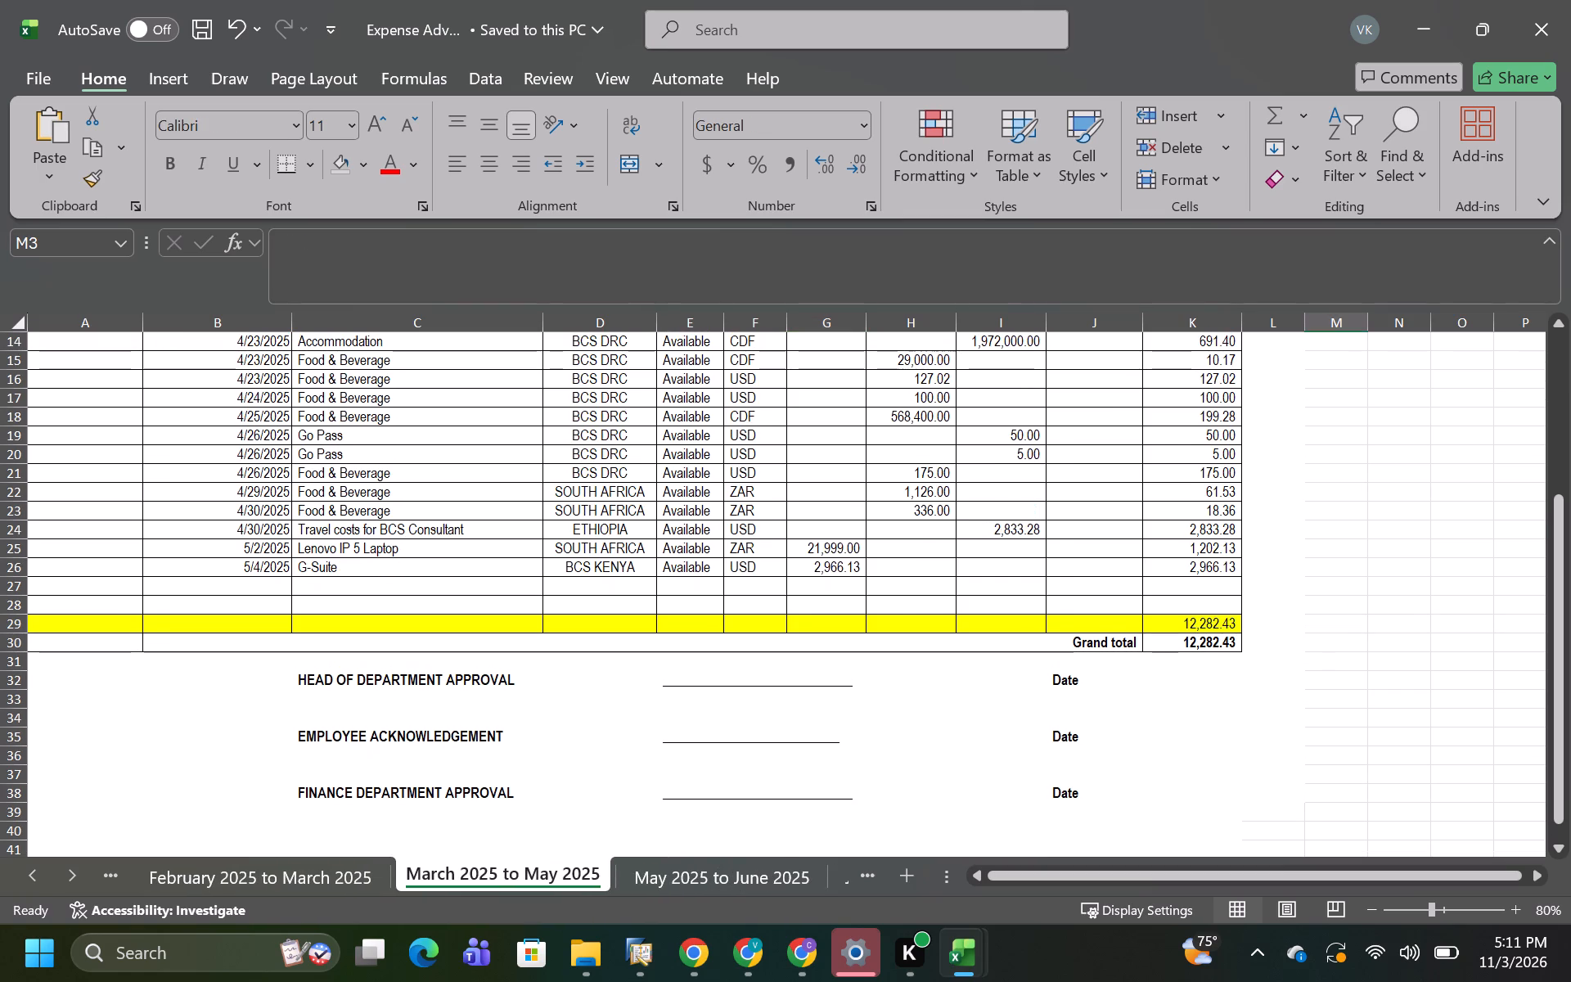
scroll(426, 608, "up", 1)
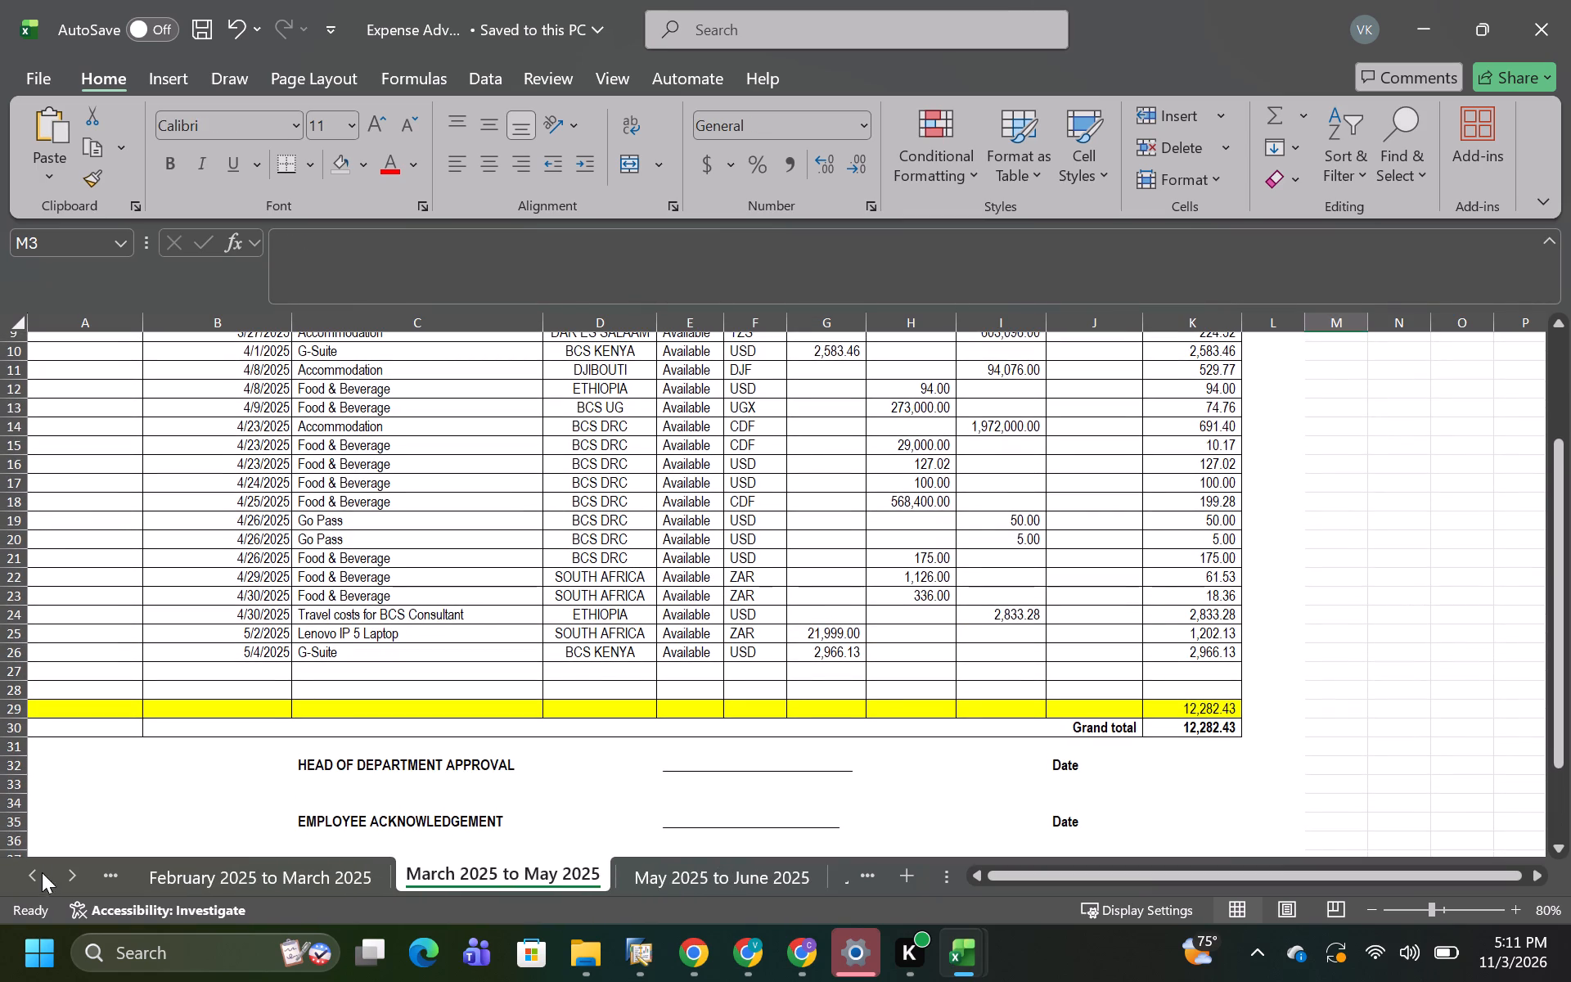
triple_click(68, 874)
left_click(68, 874)
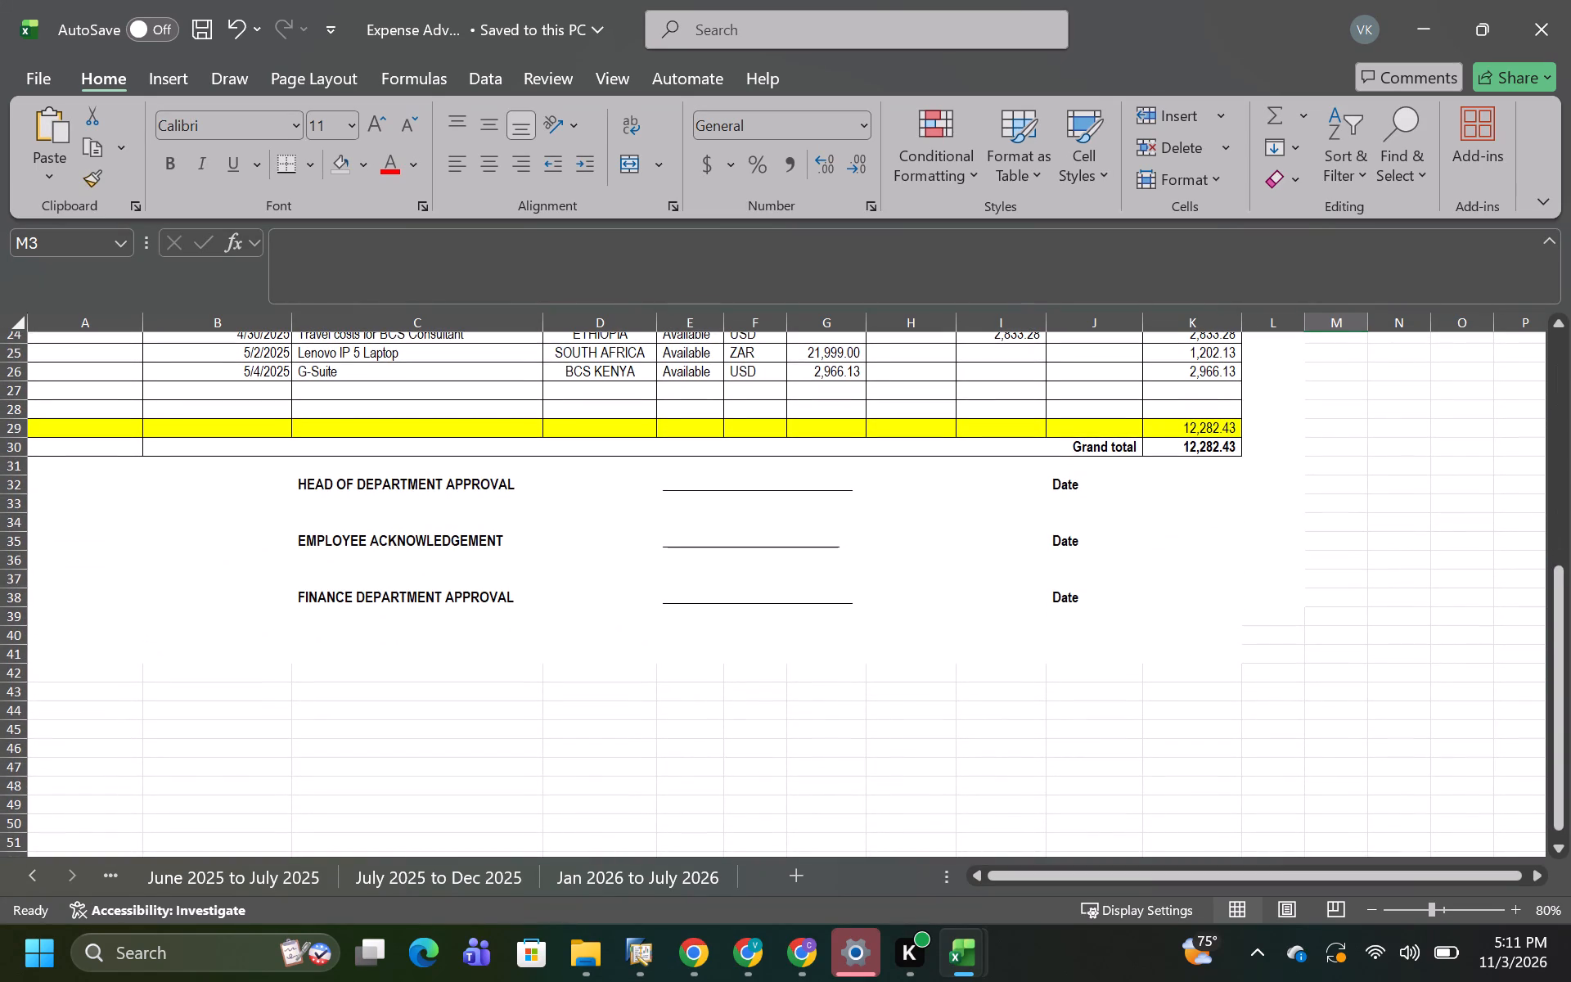
triple_click(70, 877)
Examine the expenses, advances and grand total in the Jan 2026 to July 2026 sheet.
left_click(578, 883)
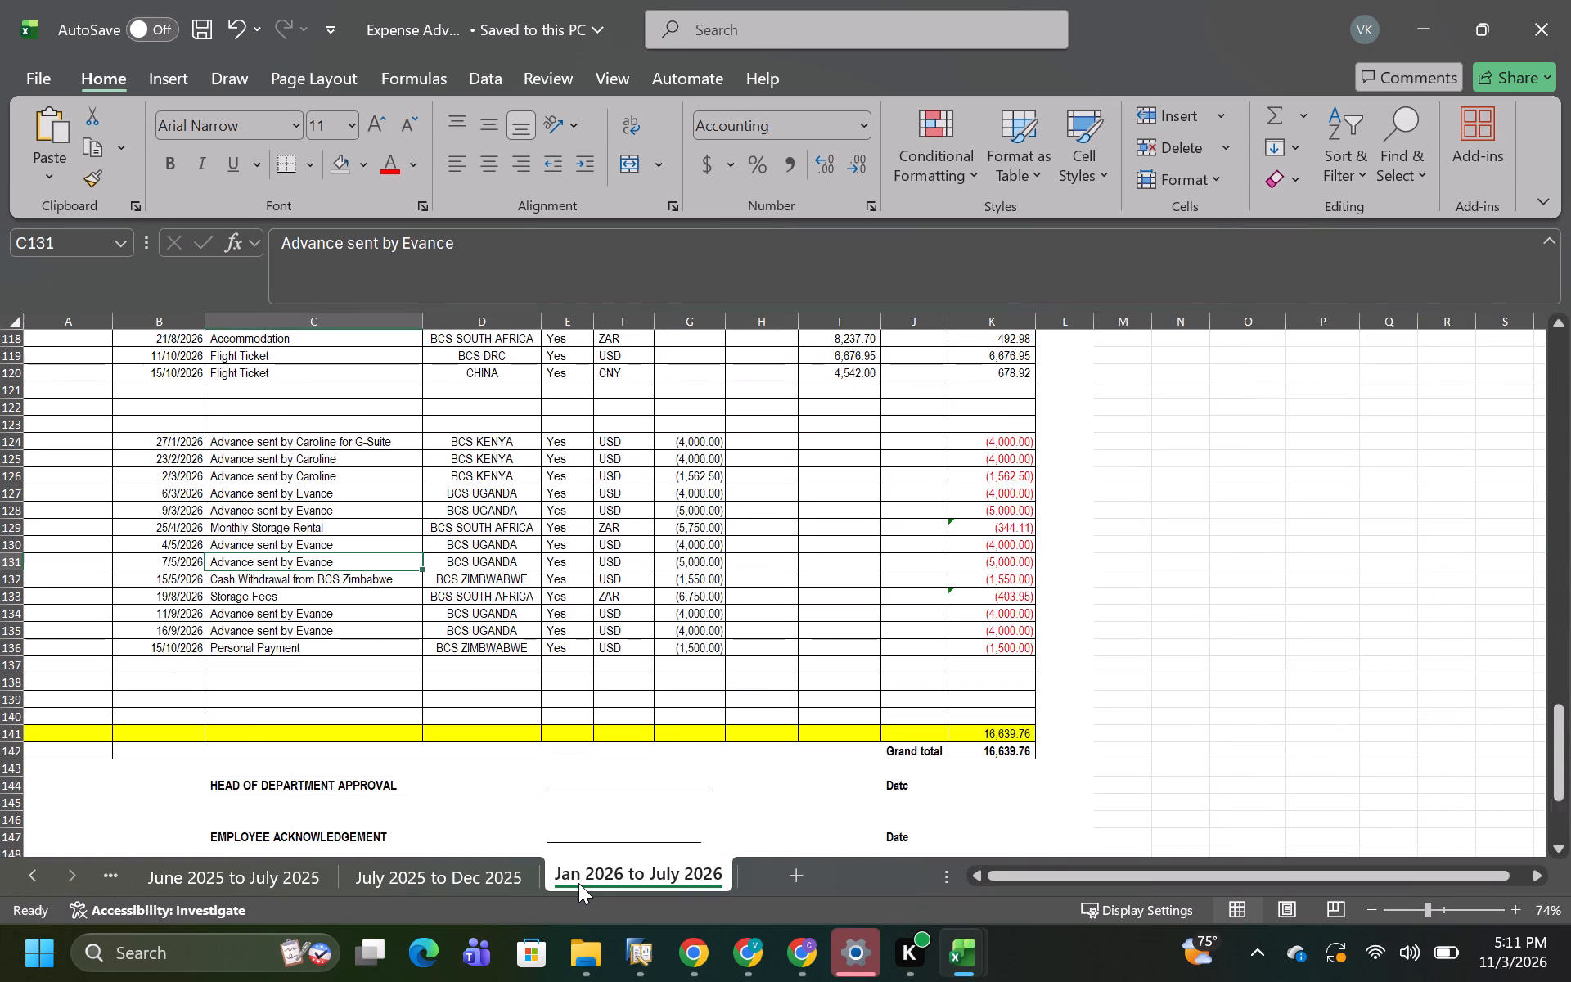
scroll(514, 661, "up", 4)
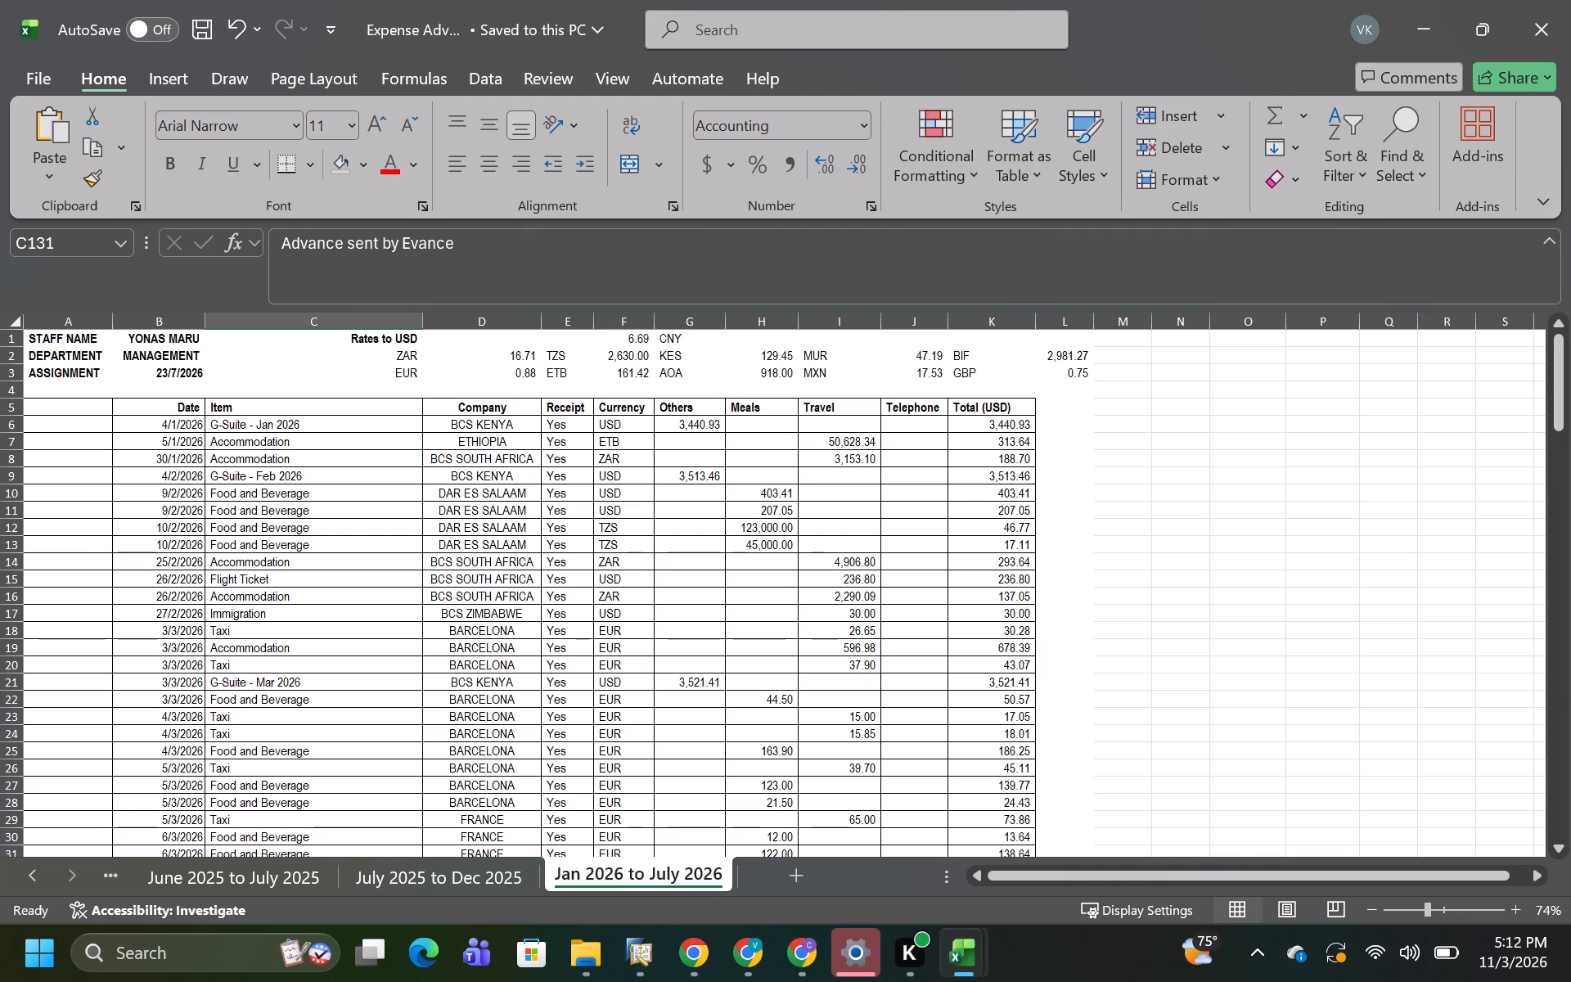
scroll(563, 645, "down", 2)
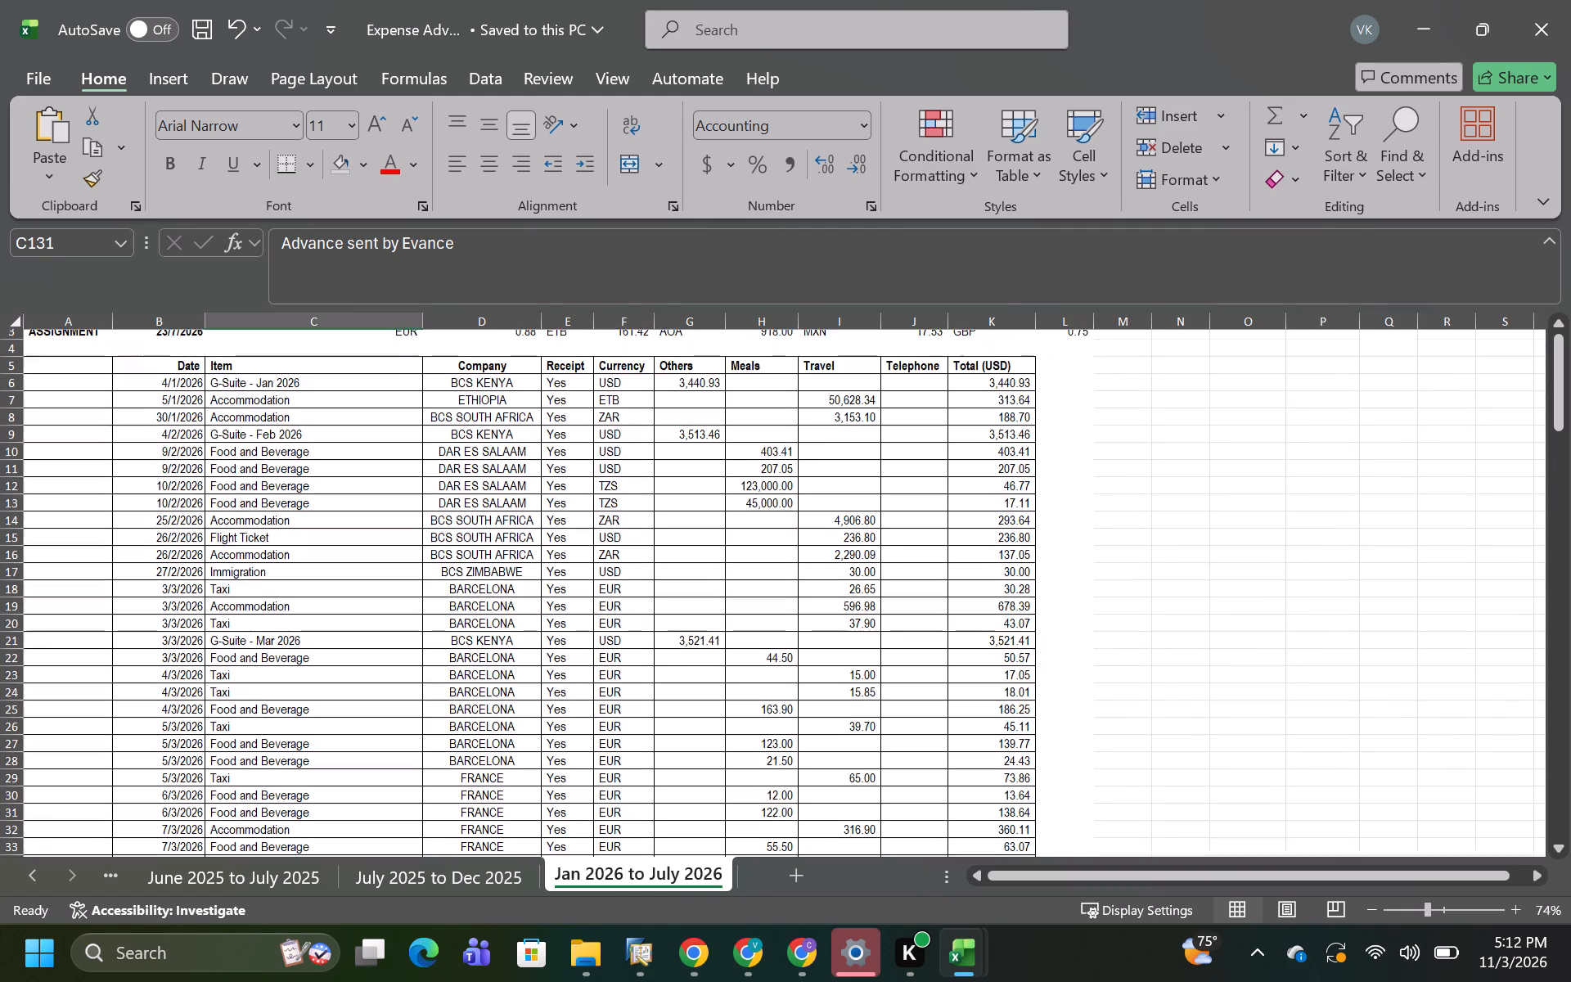
scroll(563, 645, "down", 7)
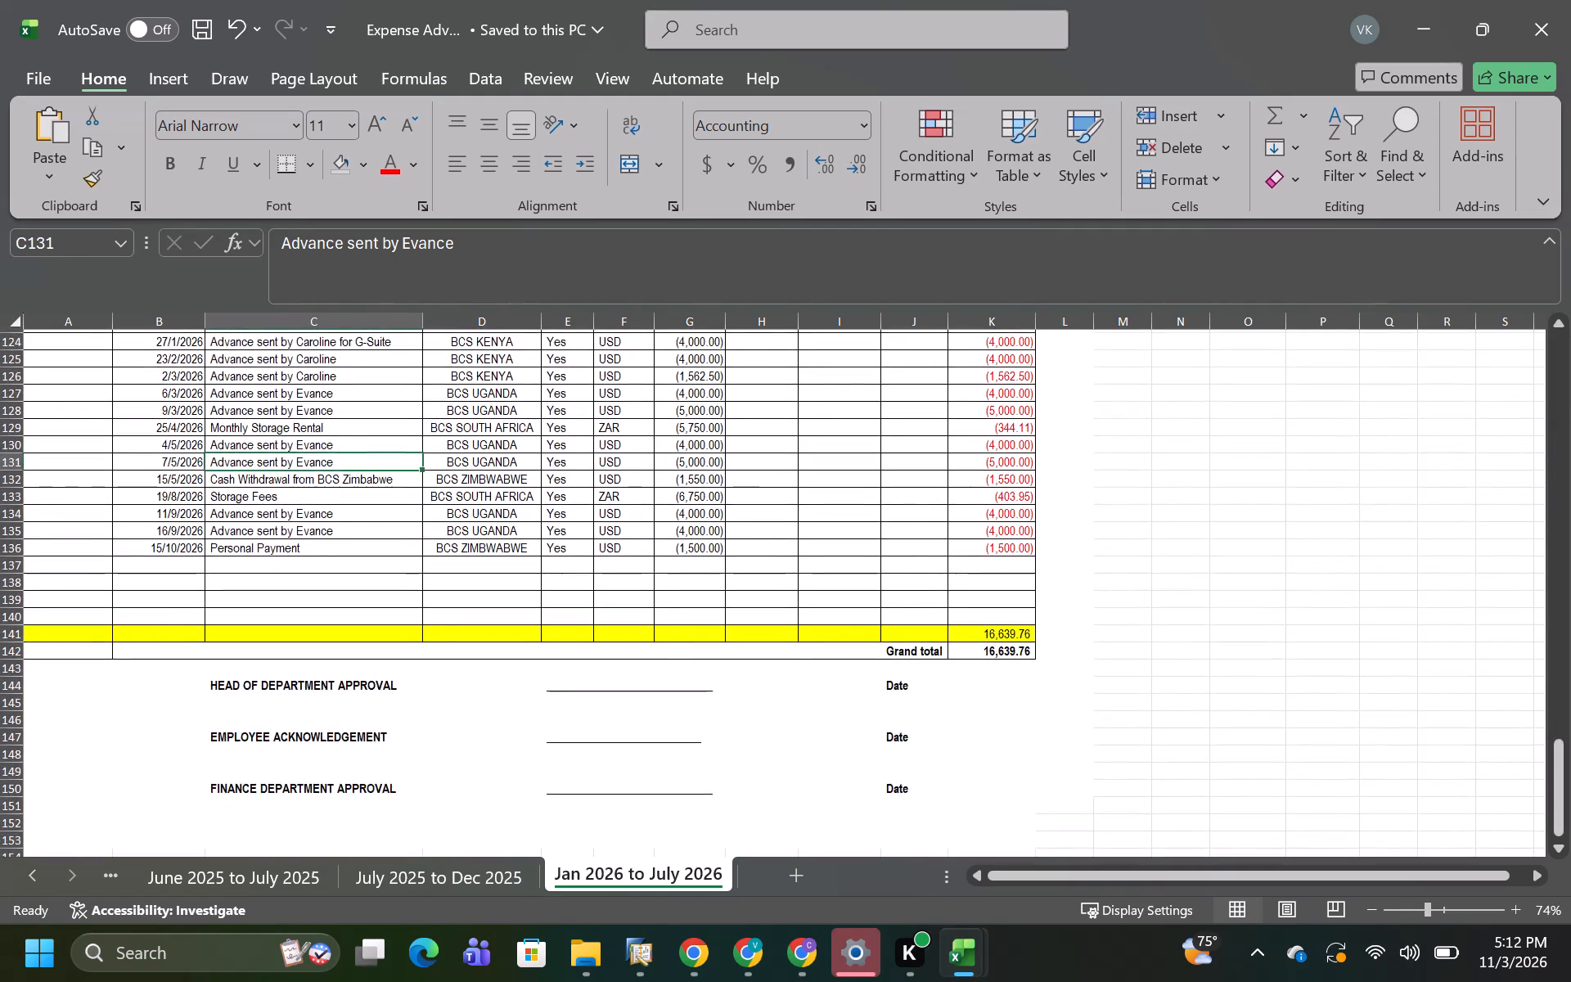
scroll(563, 645, "up", 1)
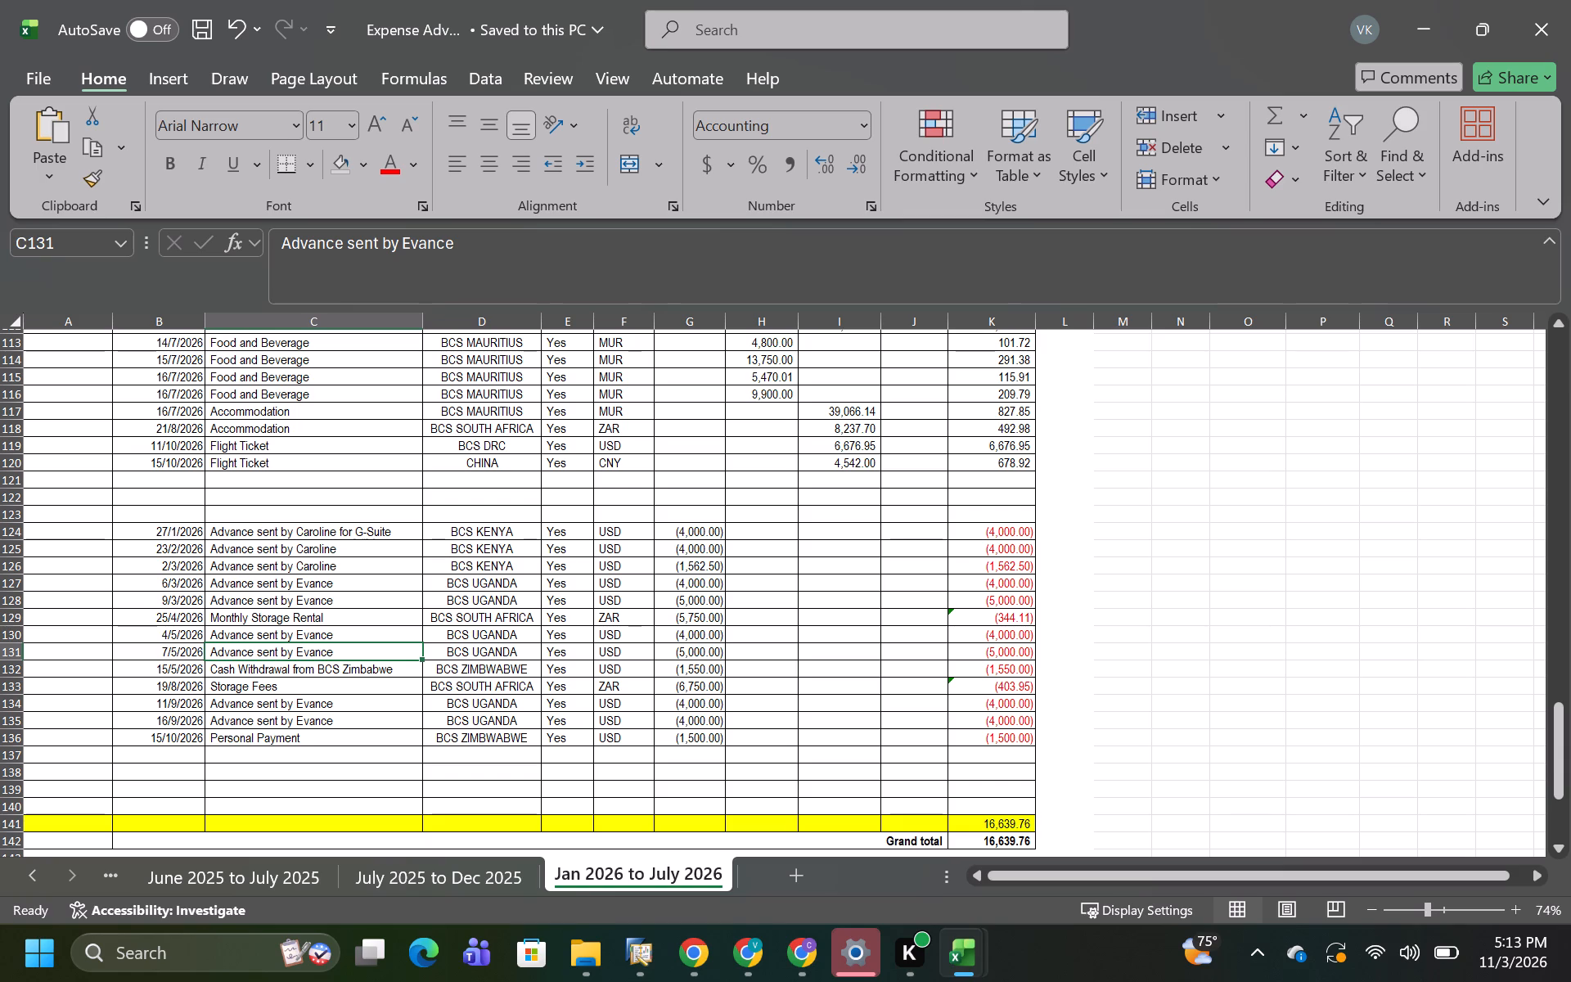
scroll(371, 581, "up", 1)
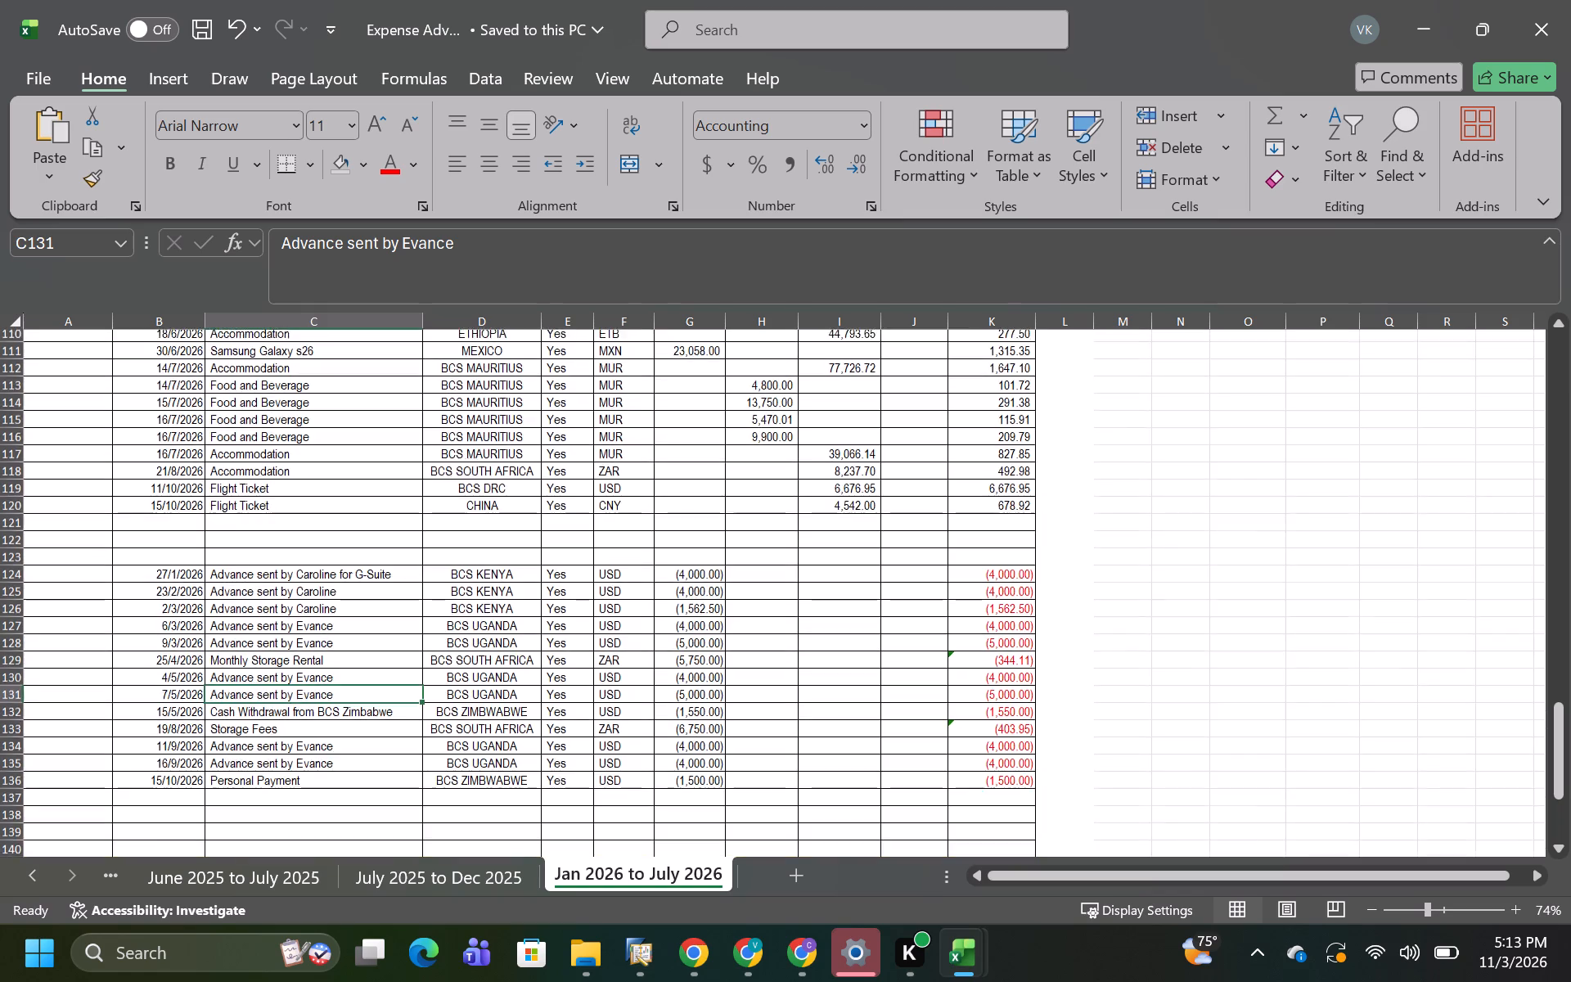
scroll(371, 581, "up", 1)
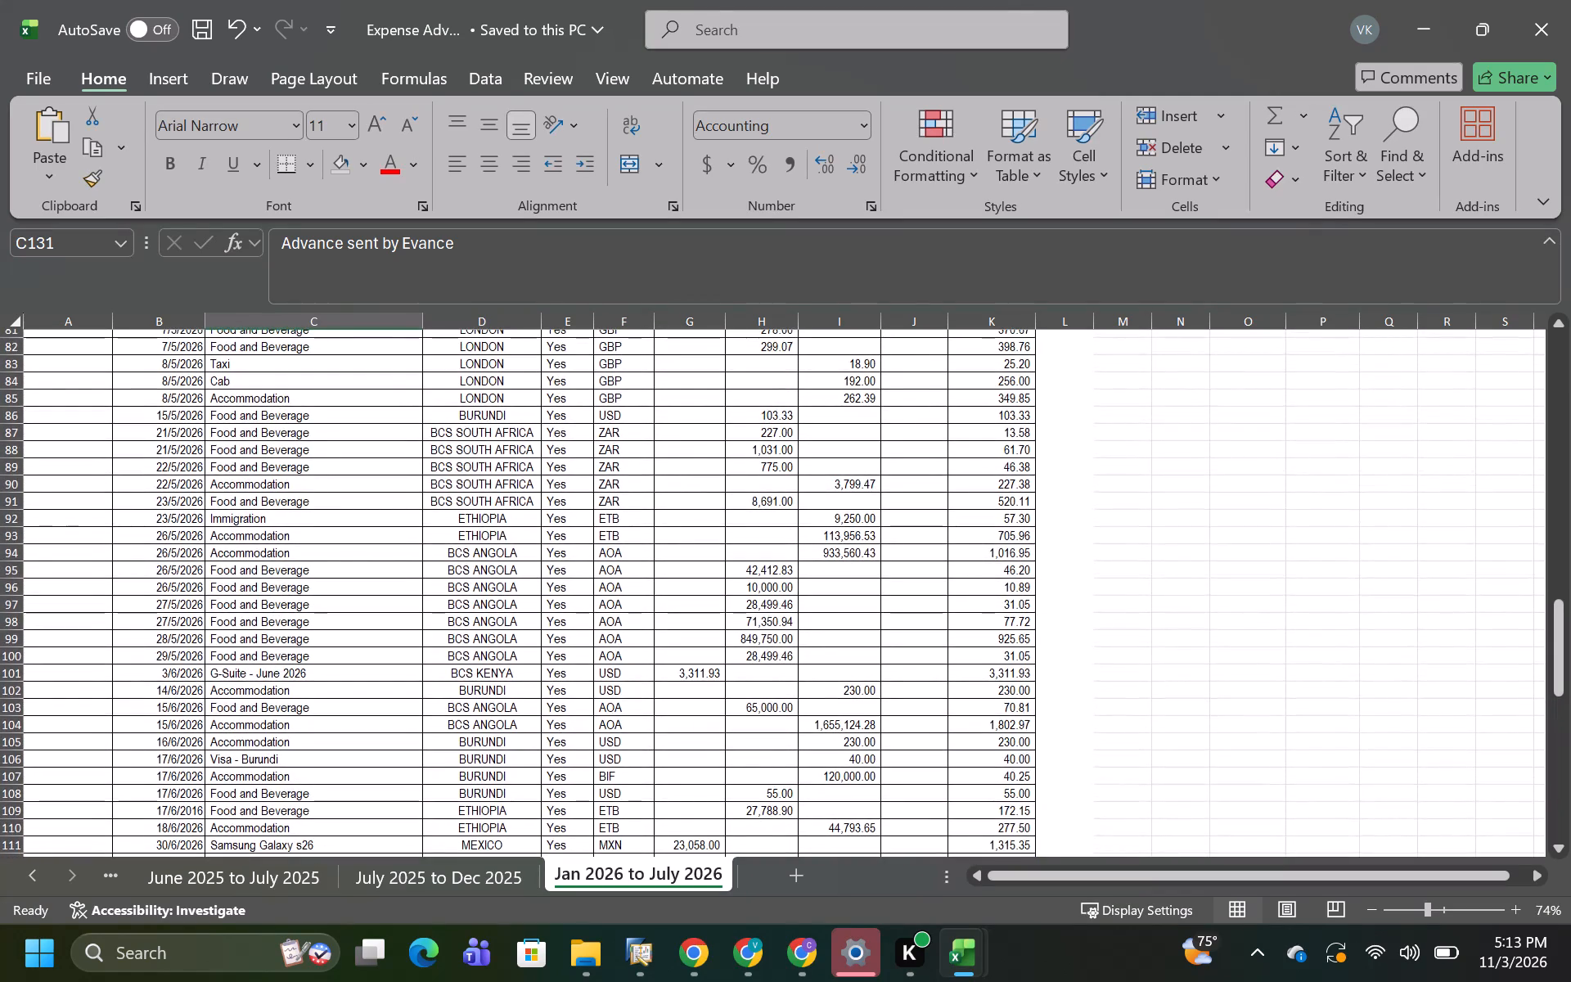
Check the G-Suite entries for June, Apr & May, Mar and earlier months in the Jan 2026 to July 2026 sheet.
scroll(308, 471, "down", 2)
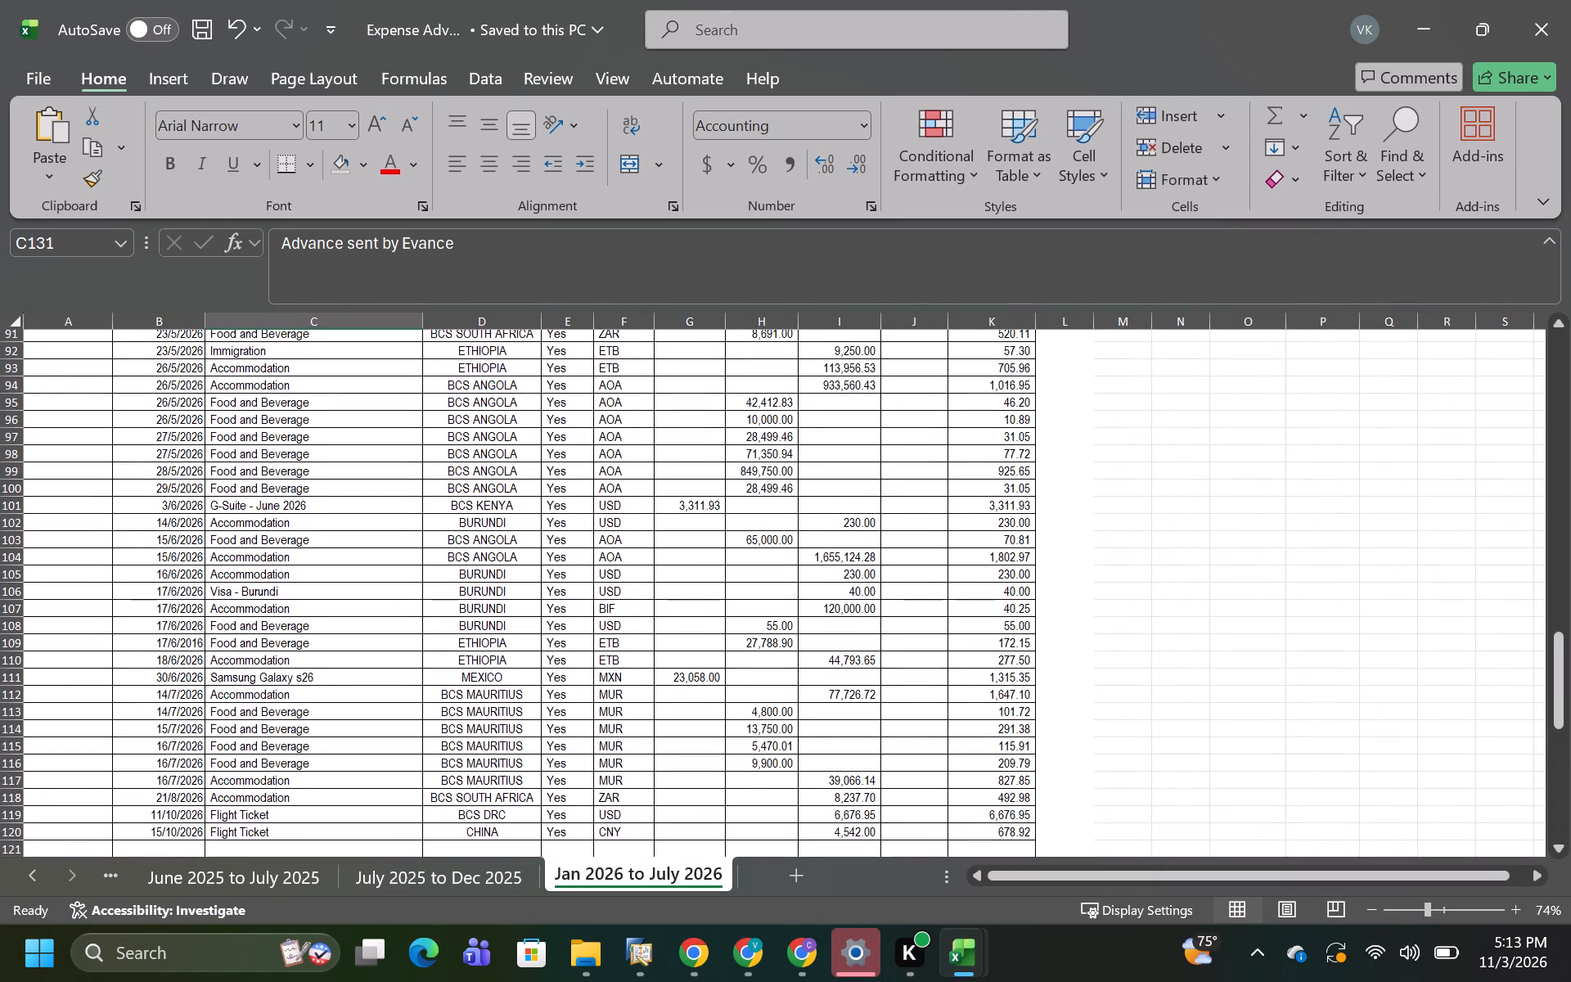
left_click(290, 510)
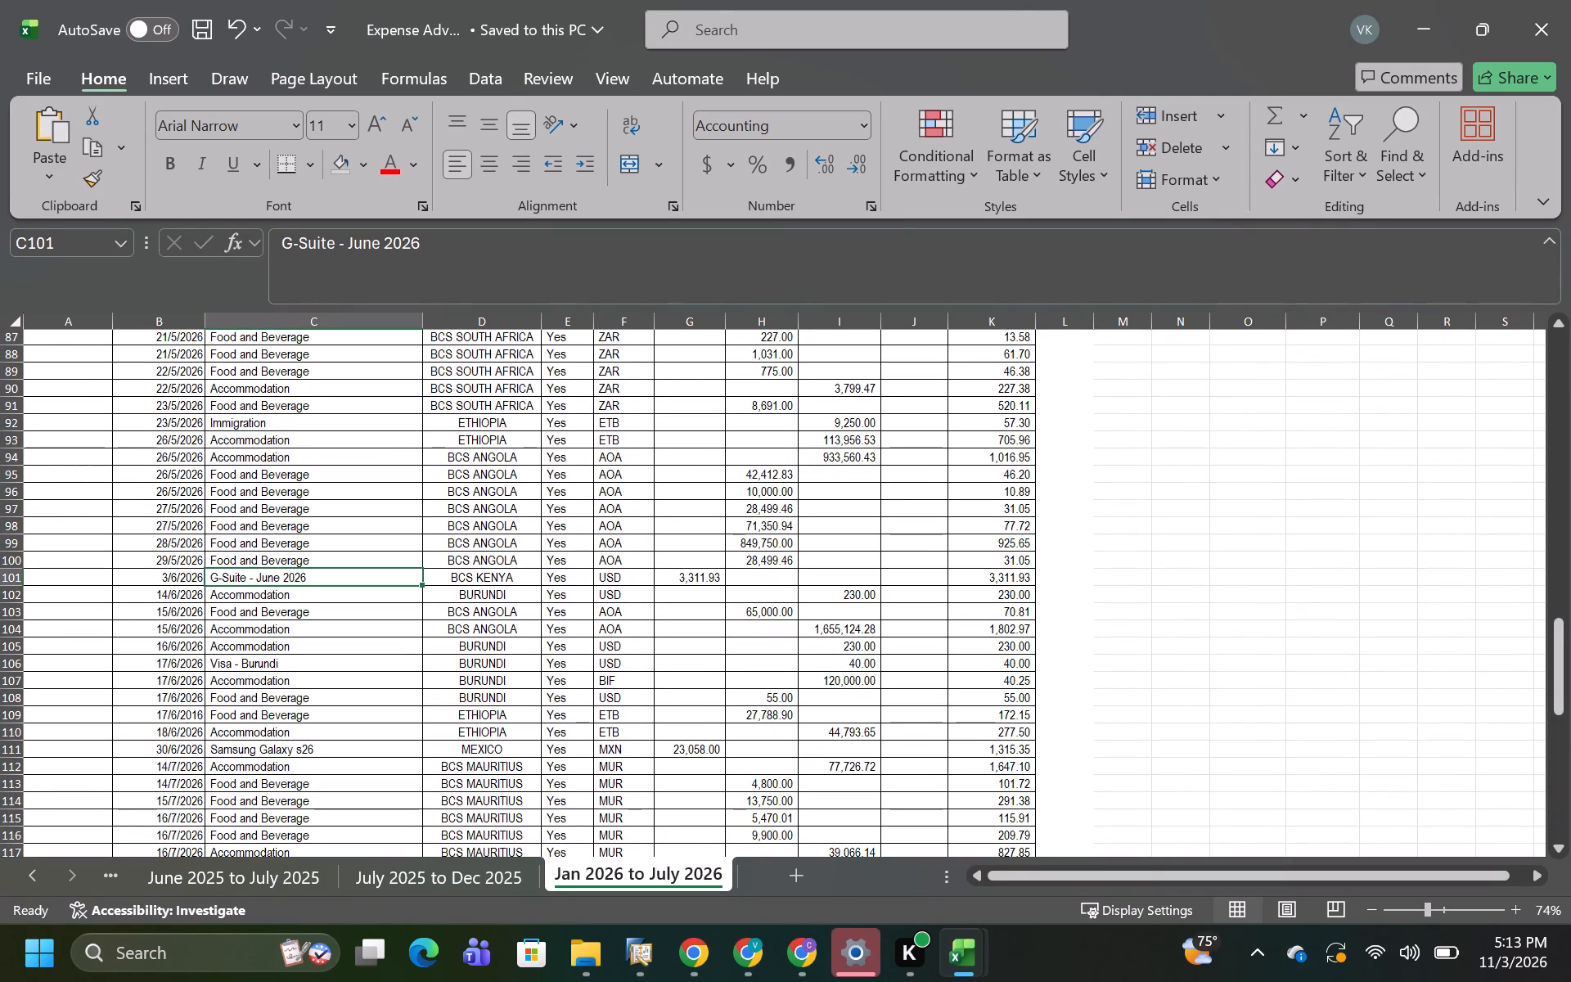
scroll(312, 588, "up", 1)
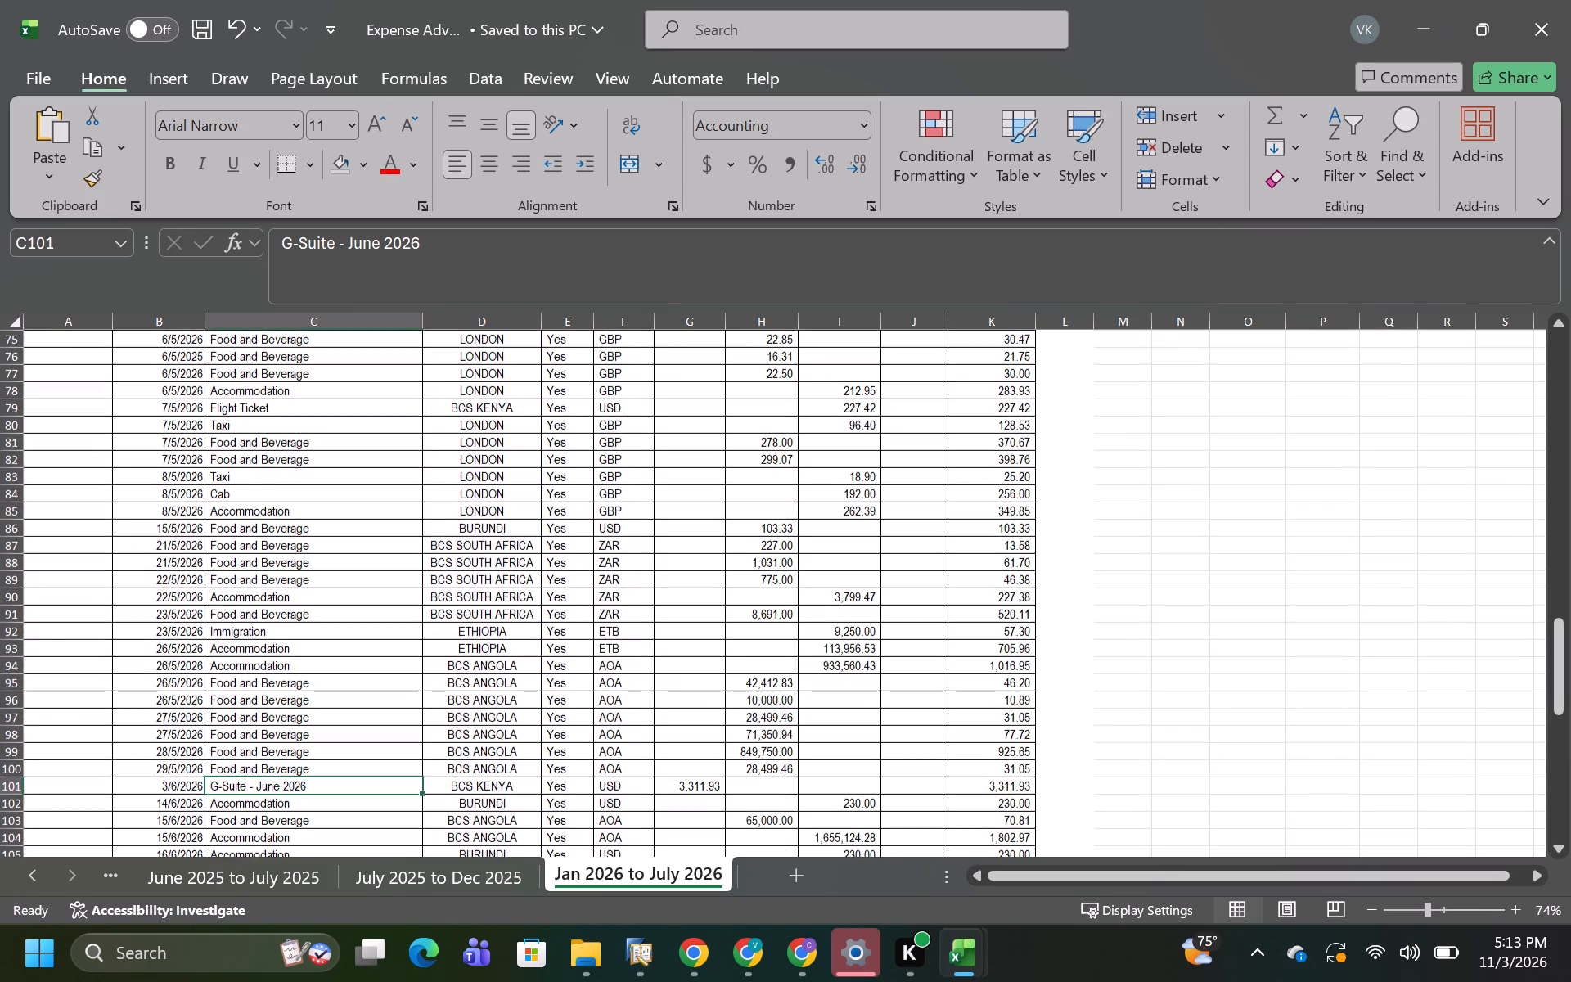
scroll(312, 588, "up", 3)
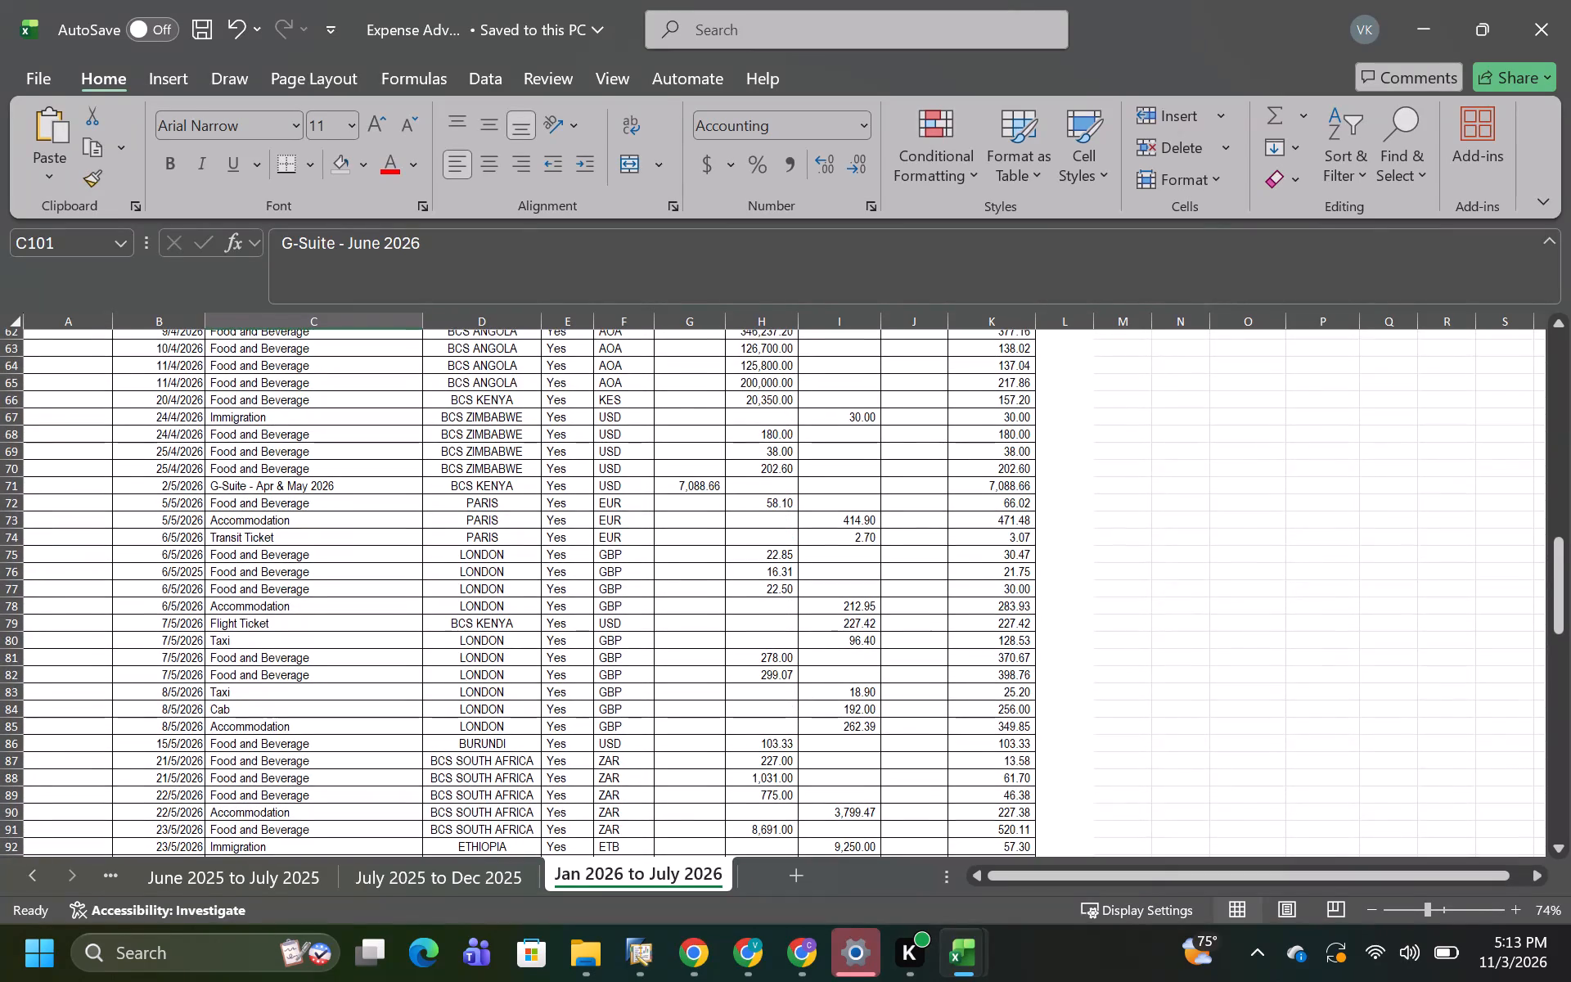
left_click(299, 486)
scroll(299, 486, "up", 1)
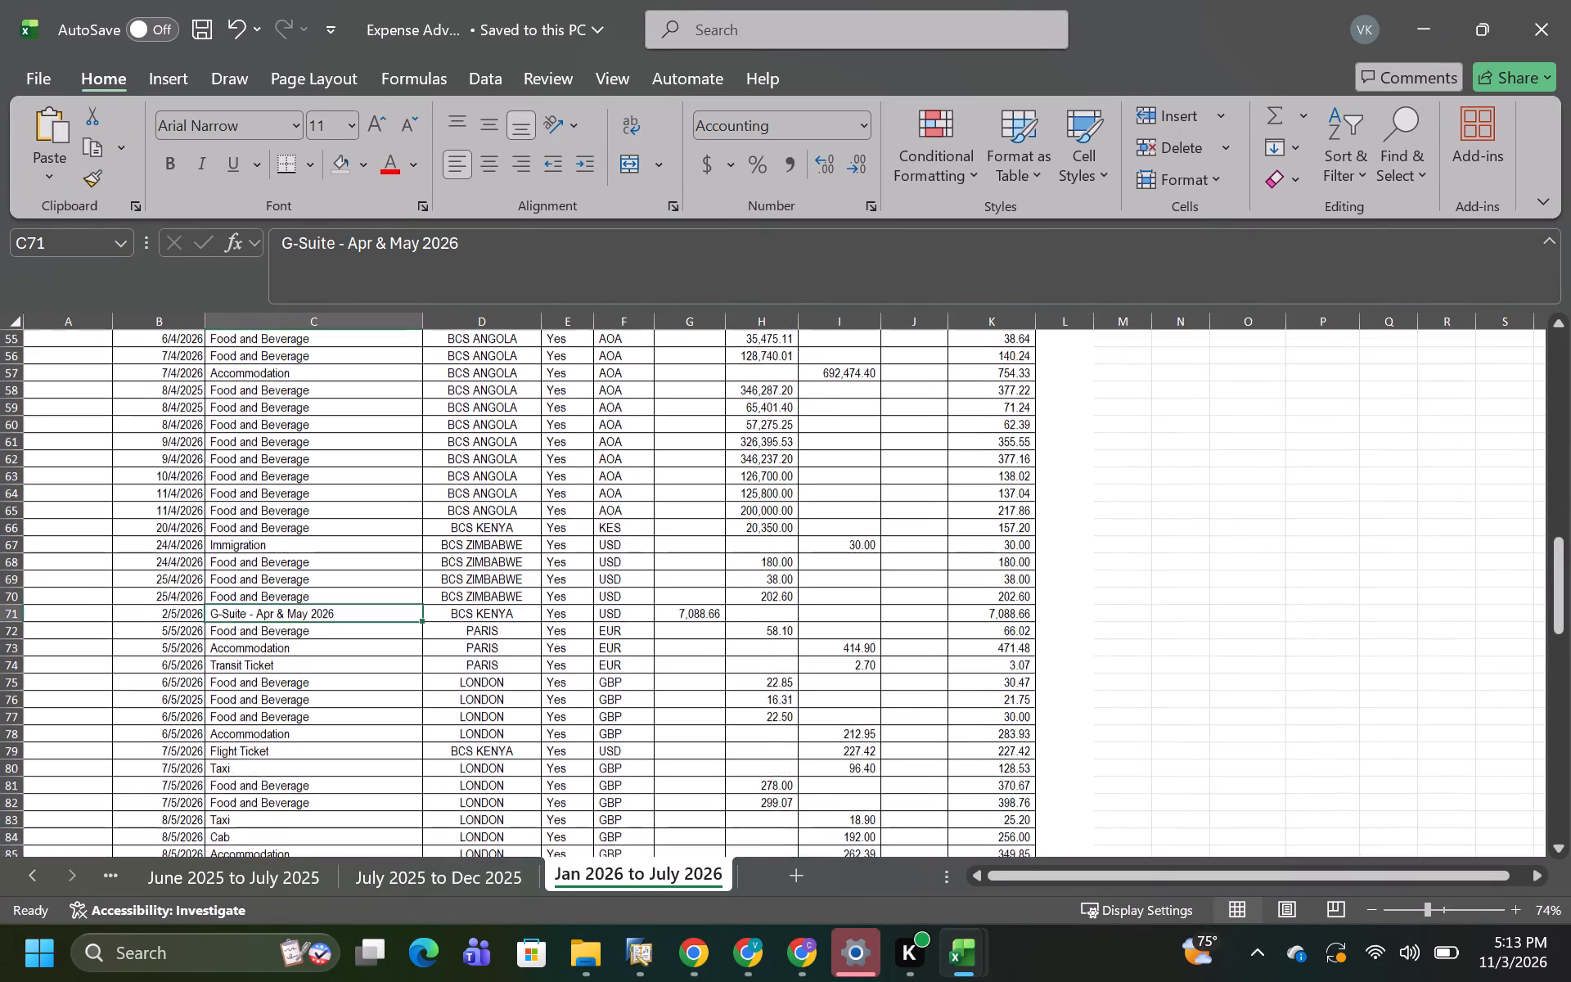
scroll(299, 486, "up", 5)
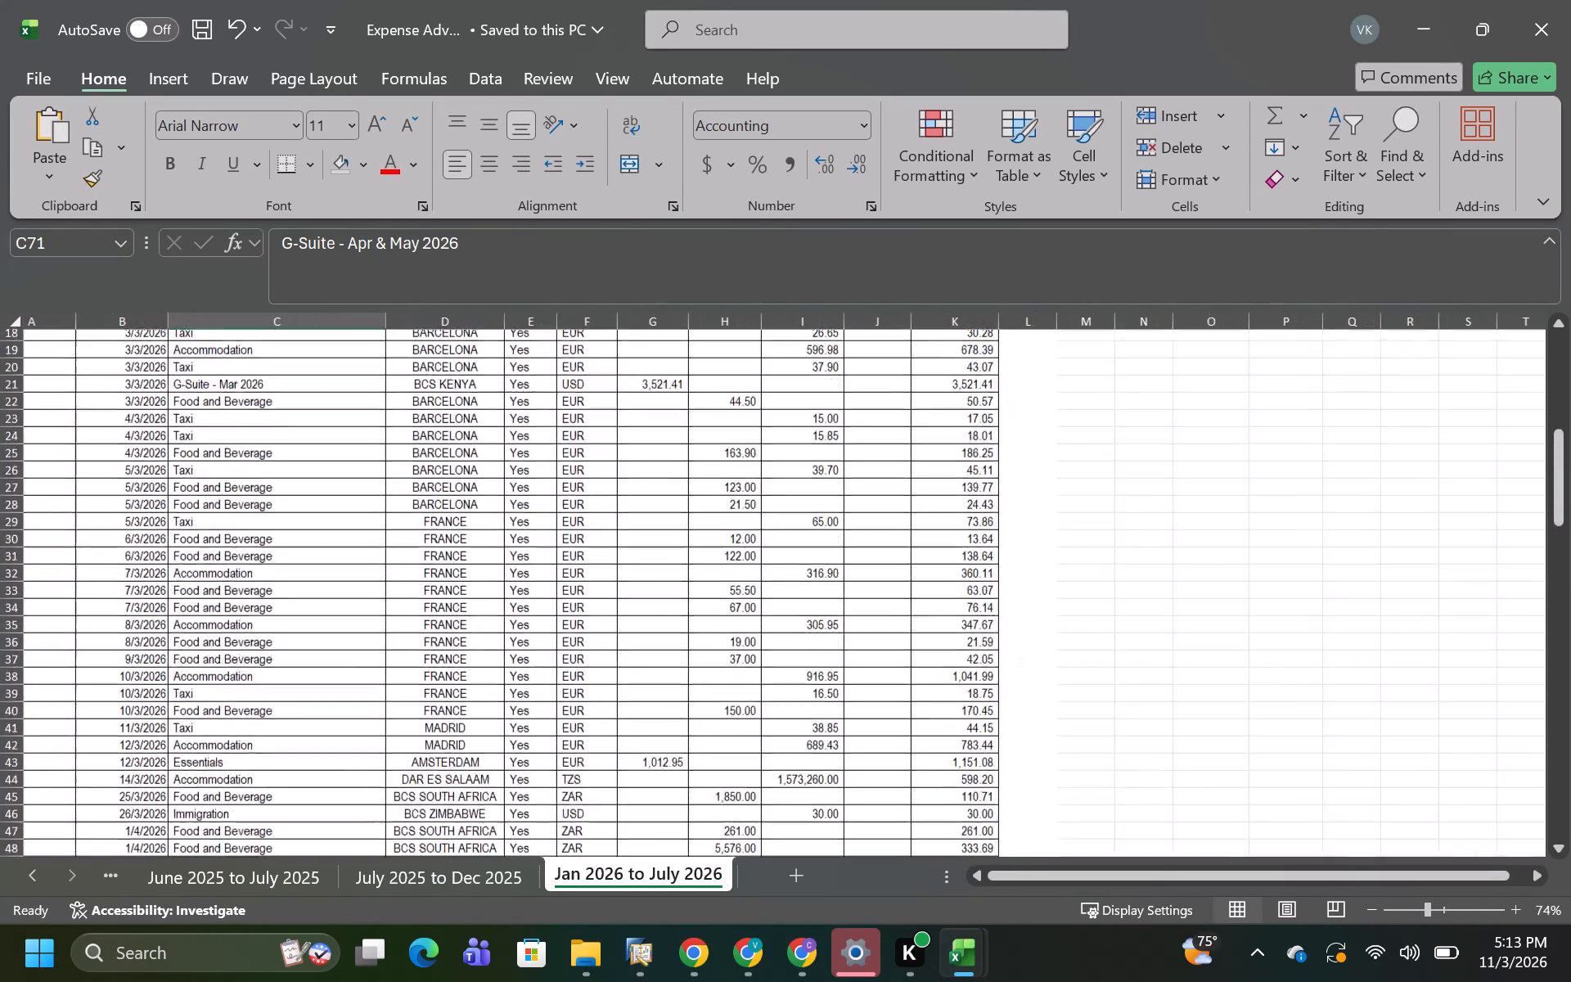
scroll(299, 486, "up", 2)
left_click(309, 550)
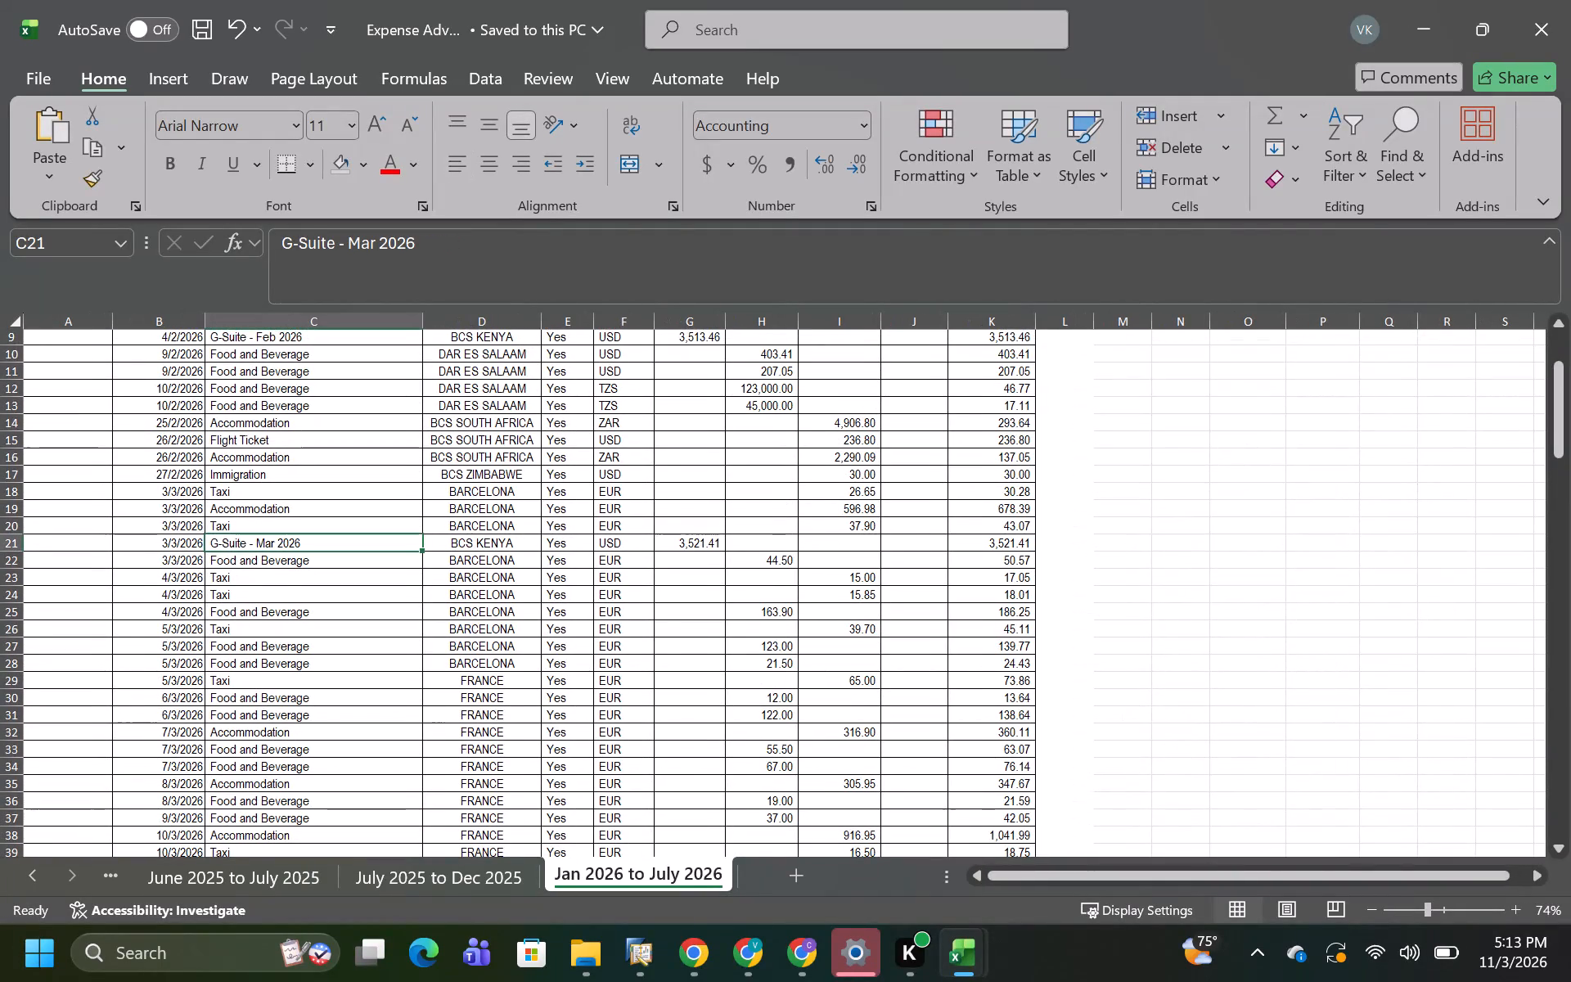
scroll(309, 550, "up", 2)
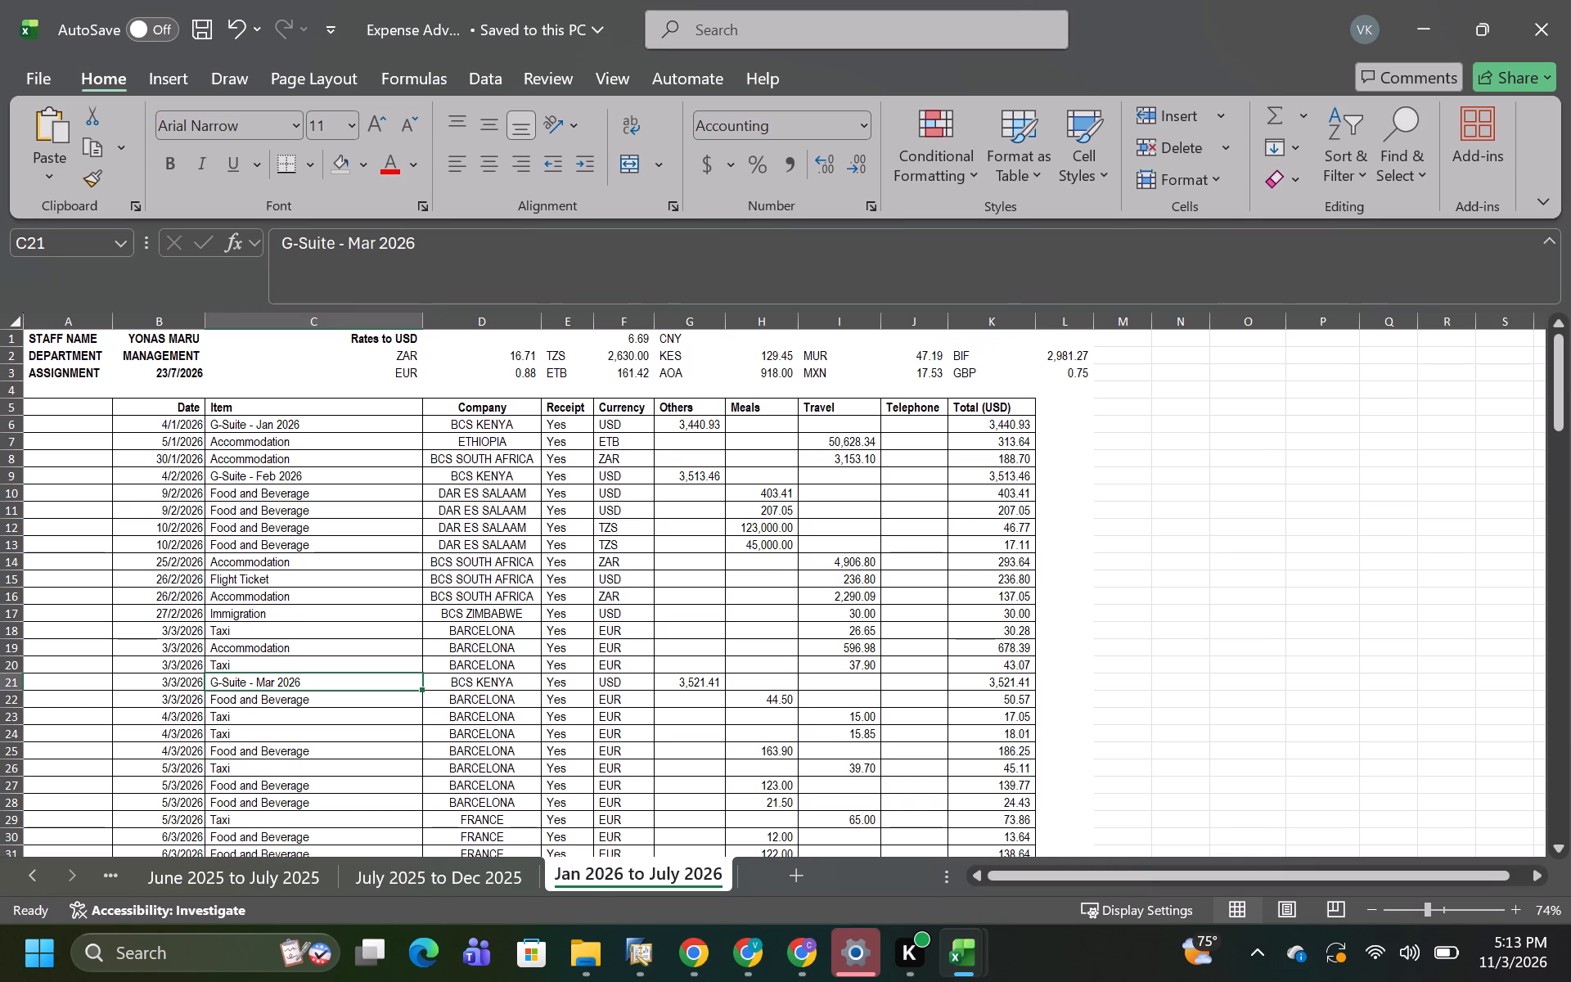
scroll(630, 700, "down", 1)
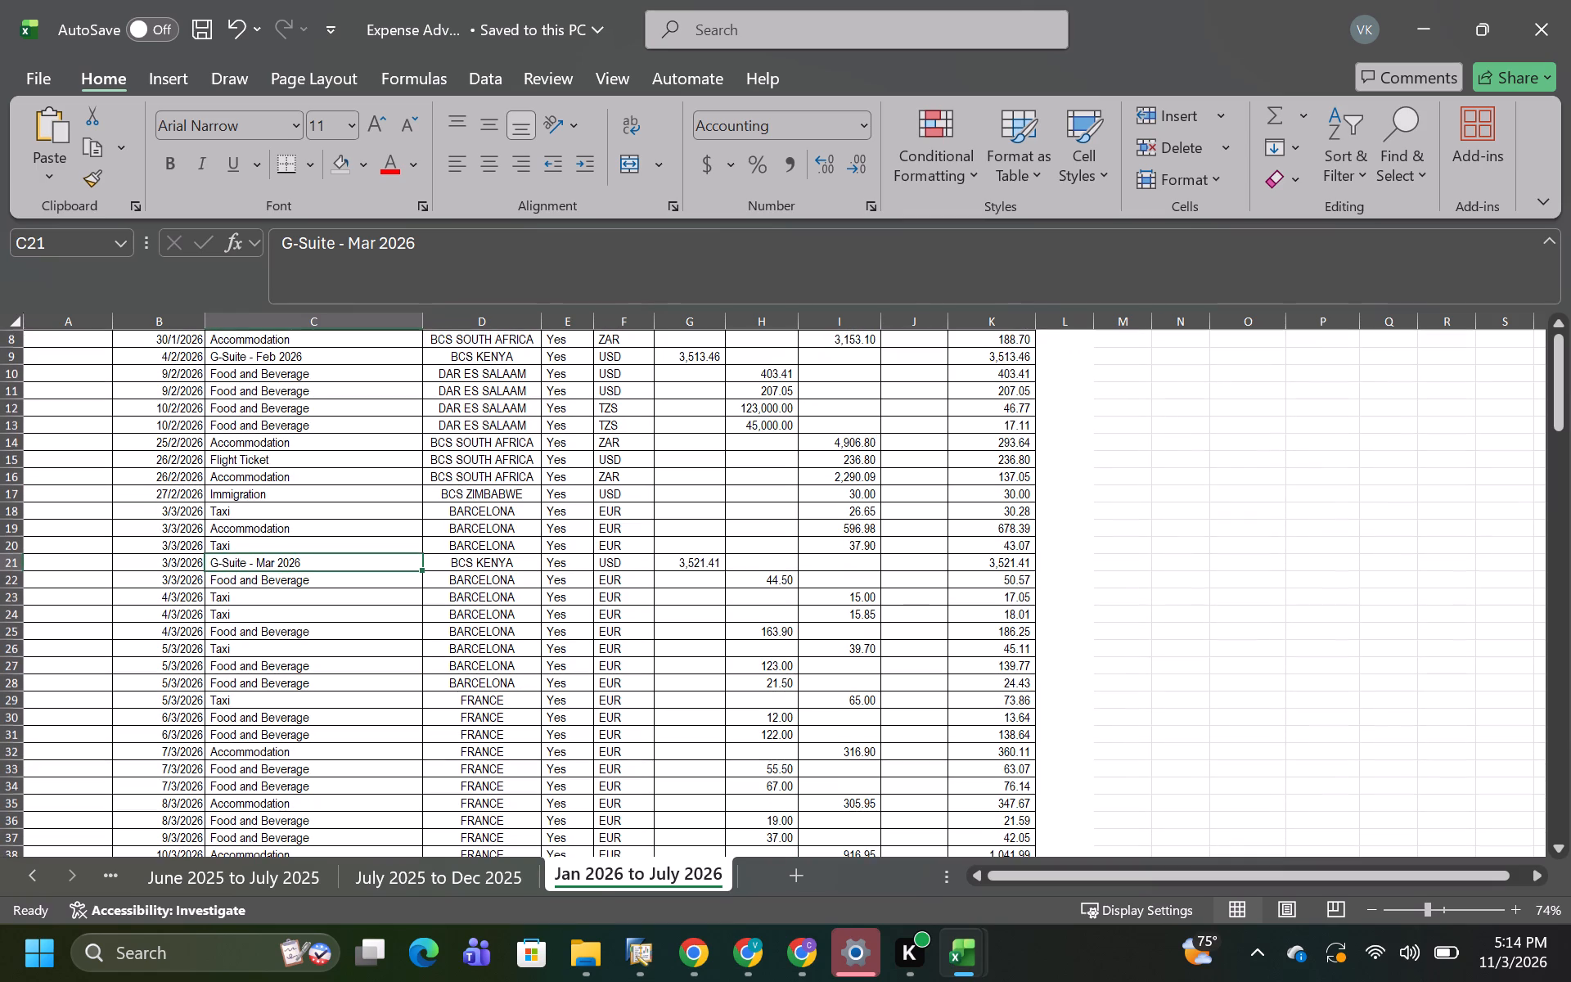
scroll(630, 700, "down", 1)
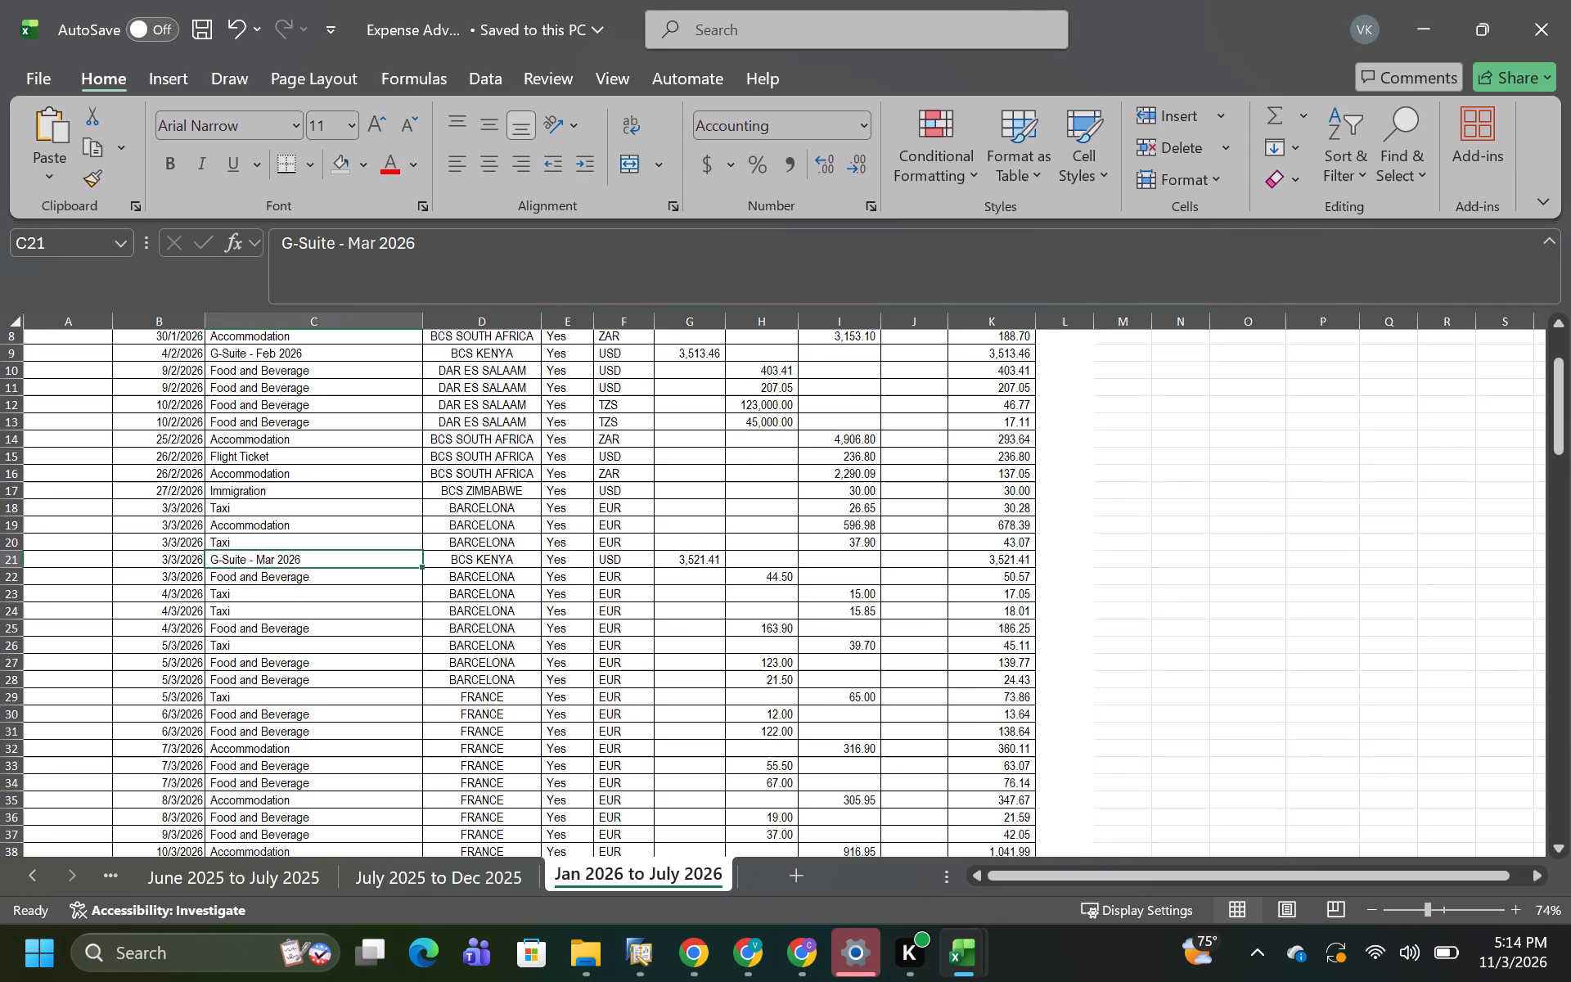
scroll(630, 700, "down", 1)
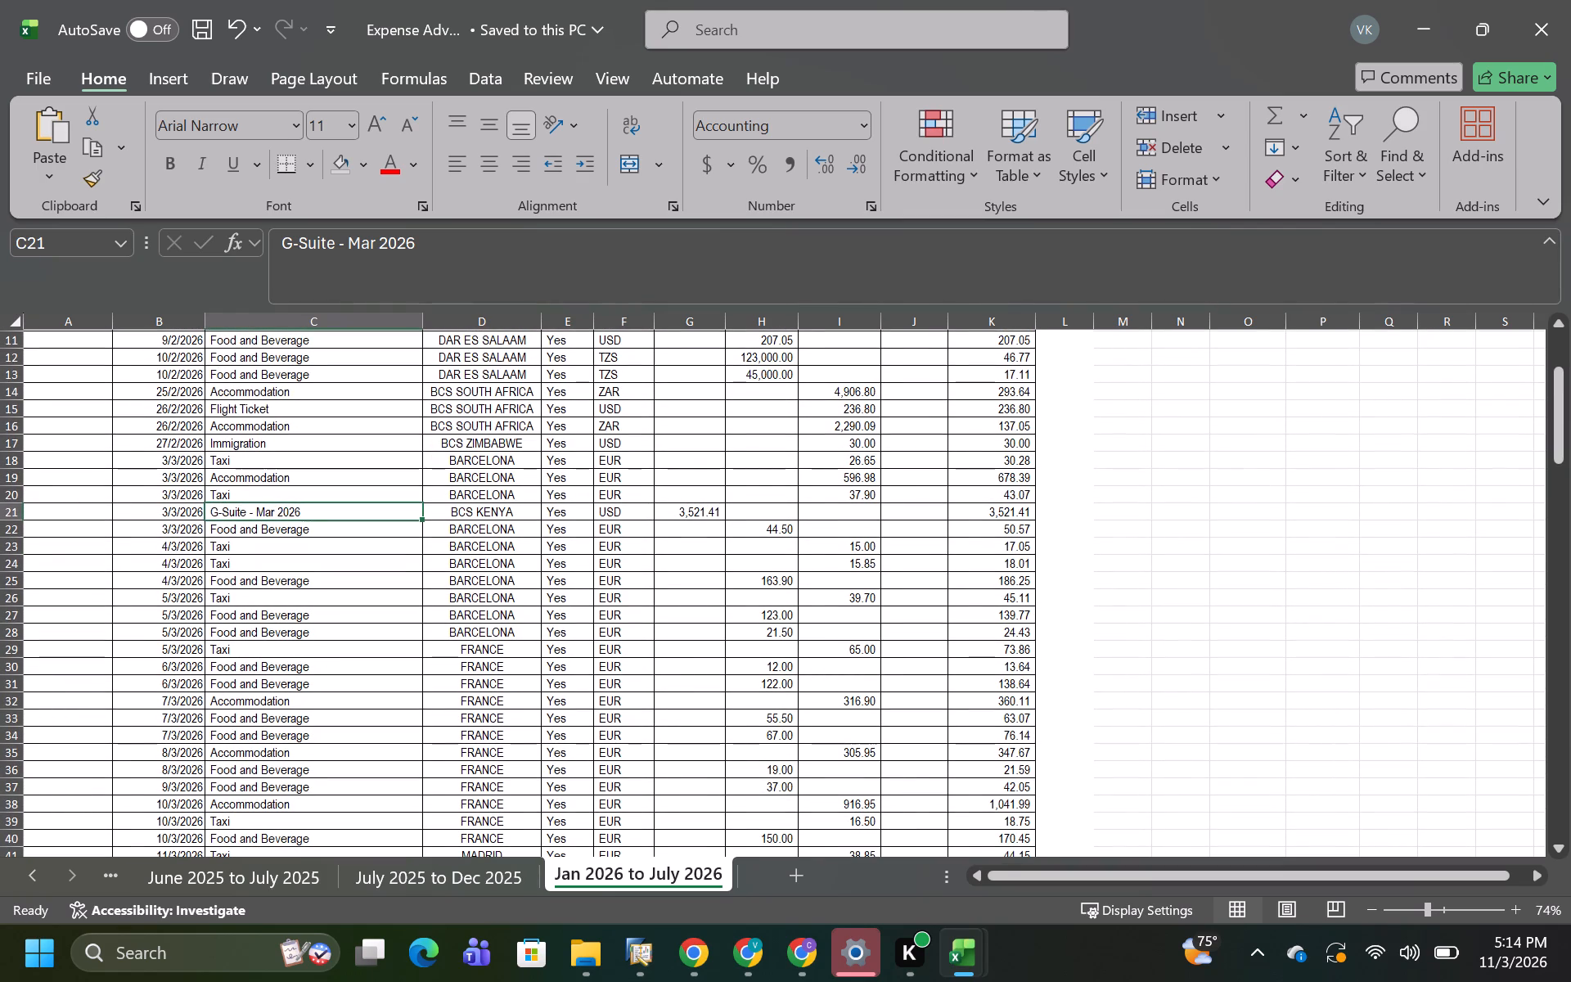
Switch to the BCS Mauritius account balance workbook and check the amount of the "Being Advance Payment to Yonas" row.
left_click(967, 958)
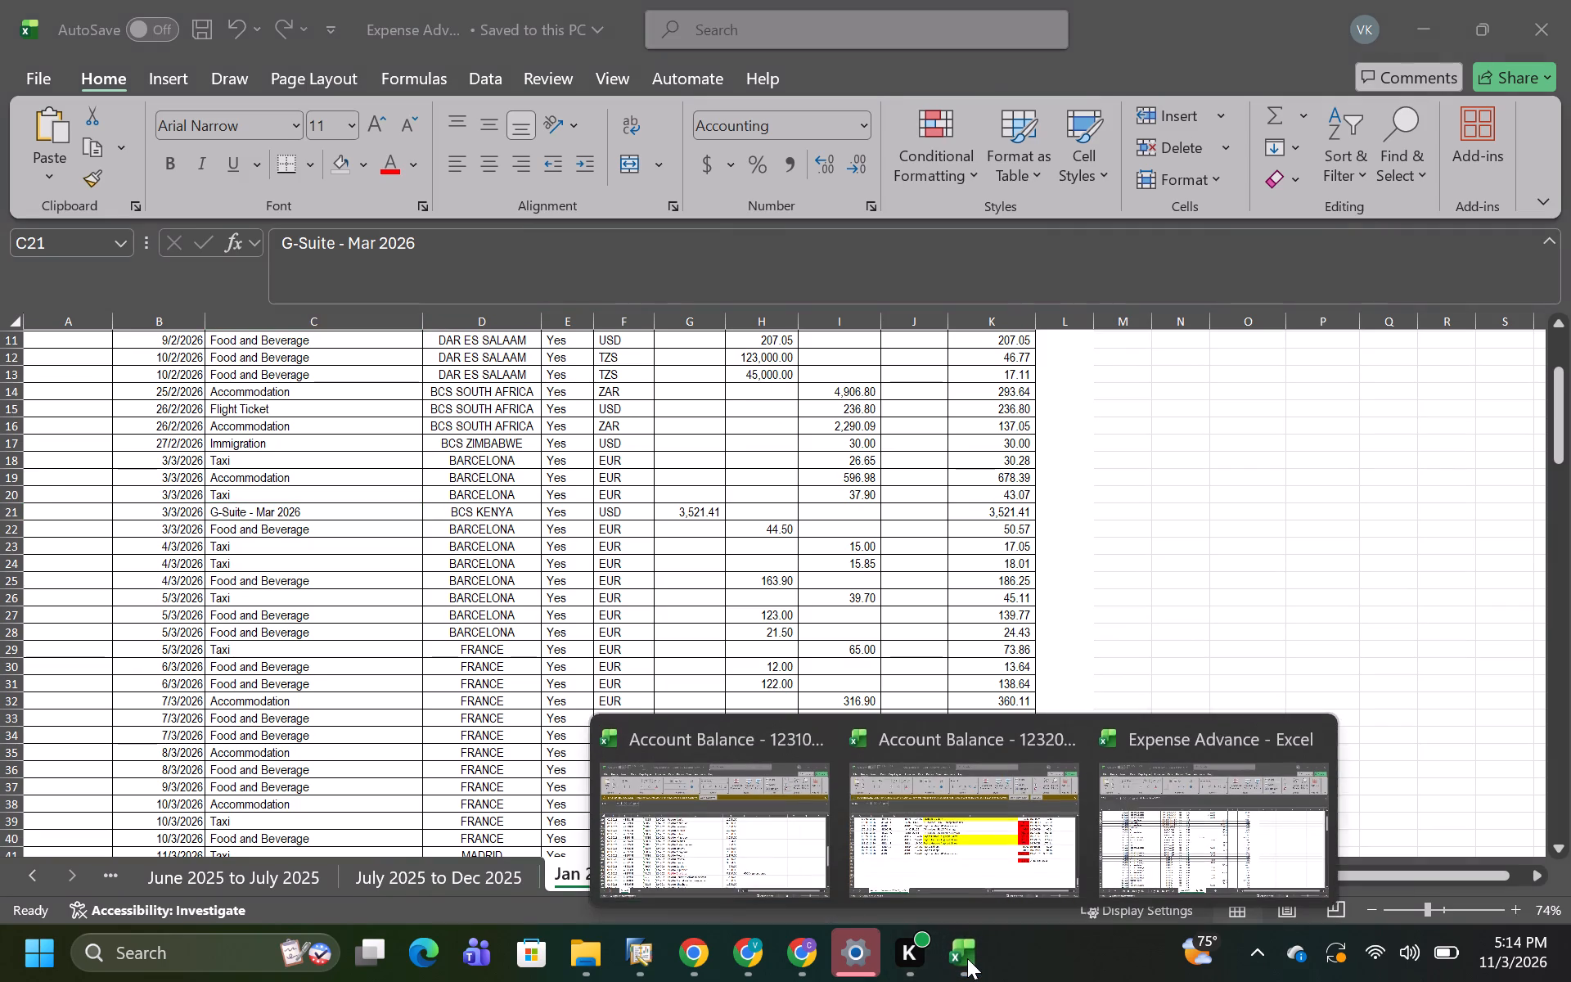
left_click(778, 850)
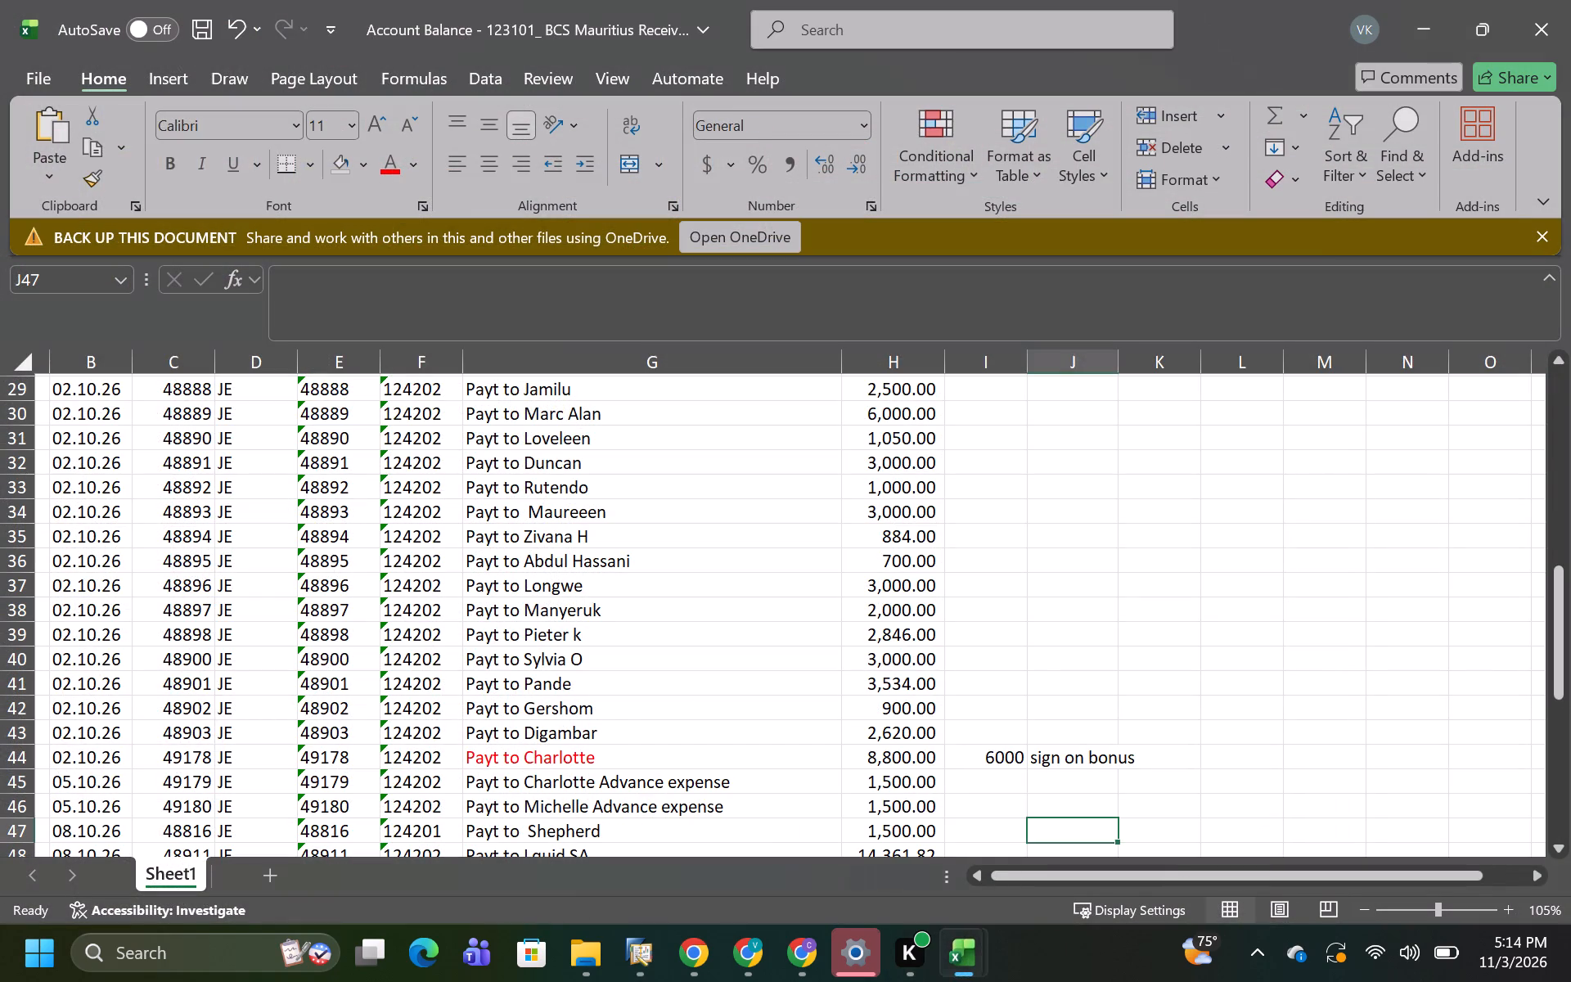
scroll(737, 637, "down", 2)
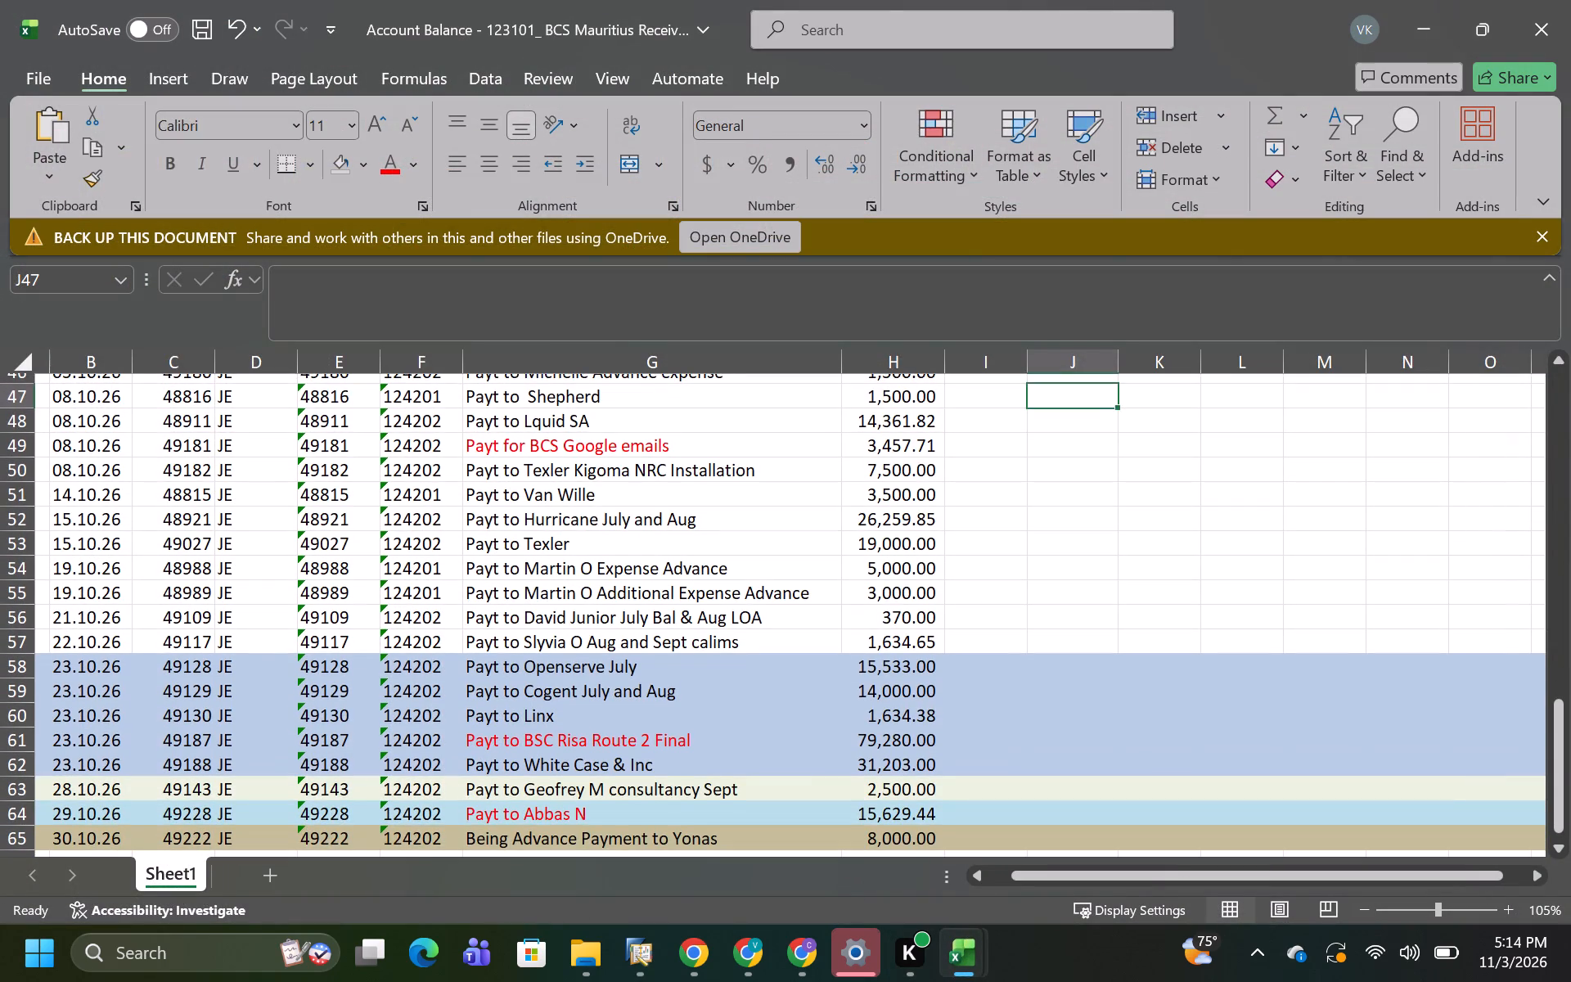
scroll(737, 637, "down", 1)
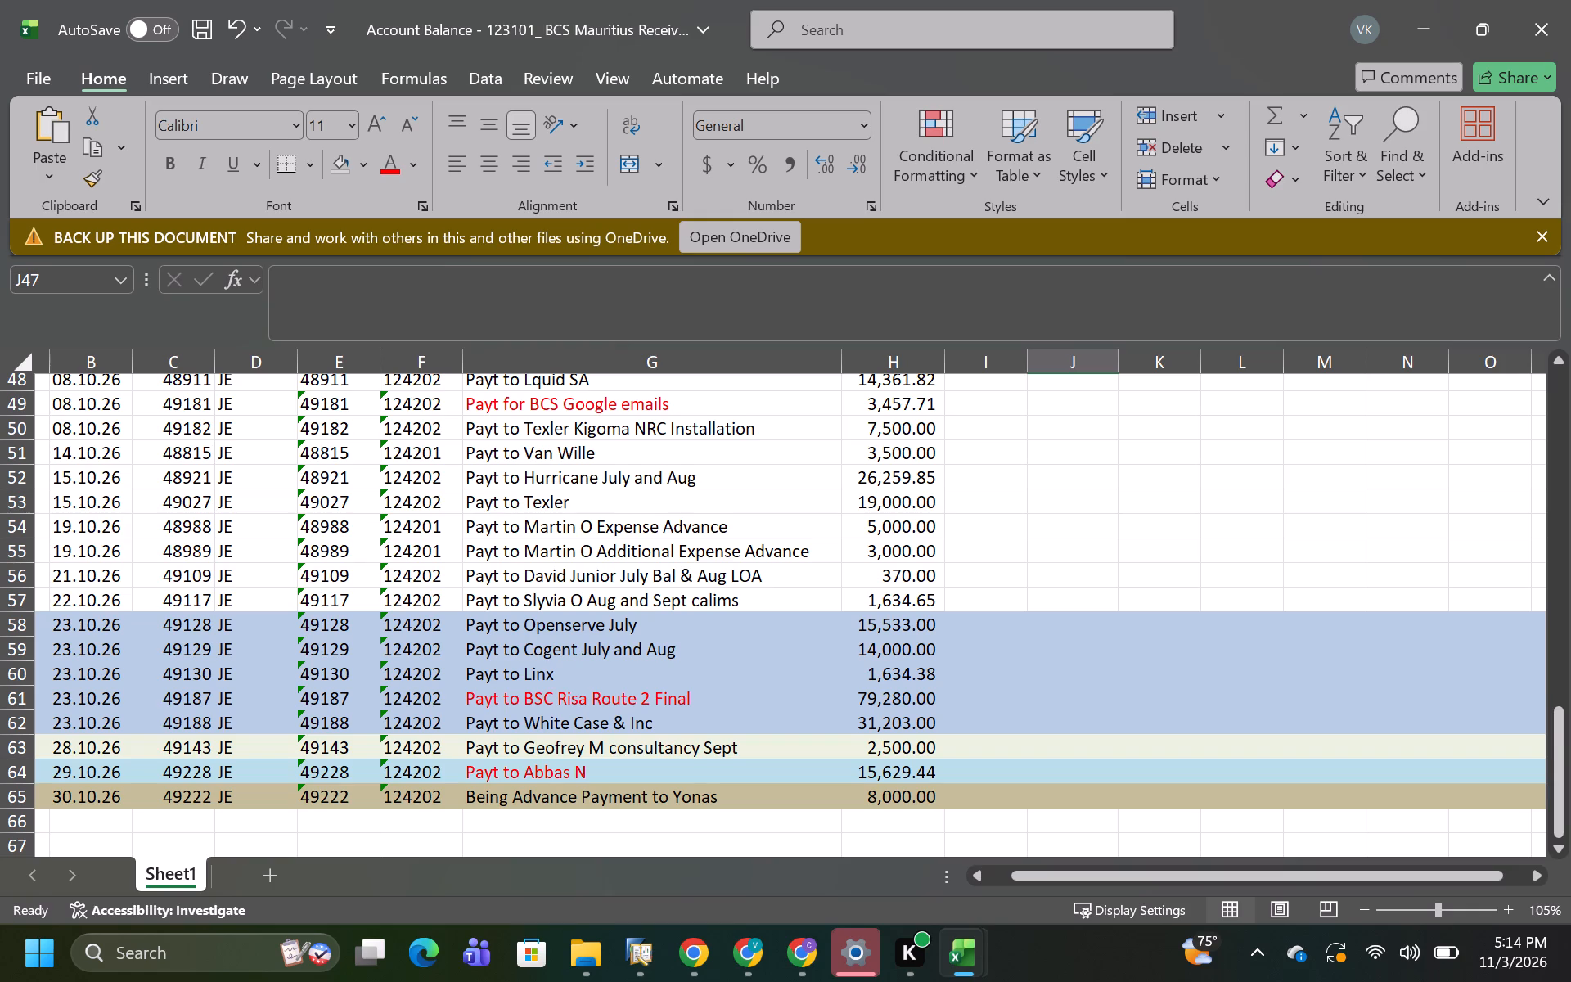
key("Right")
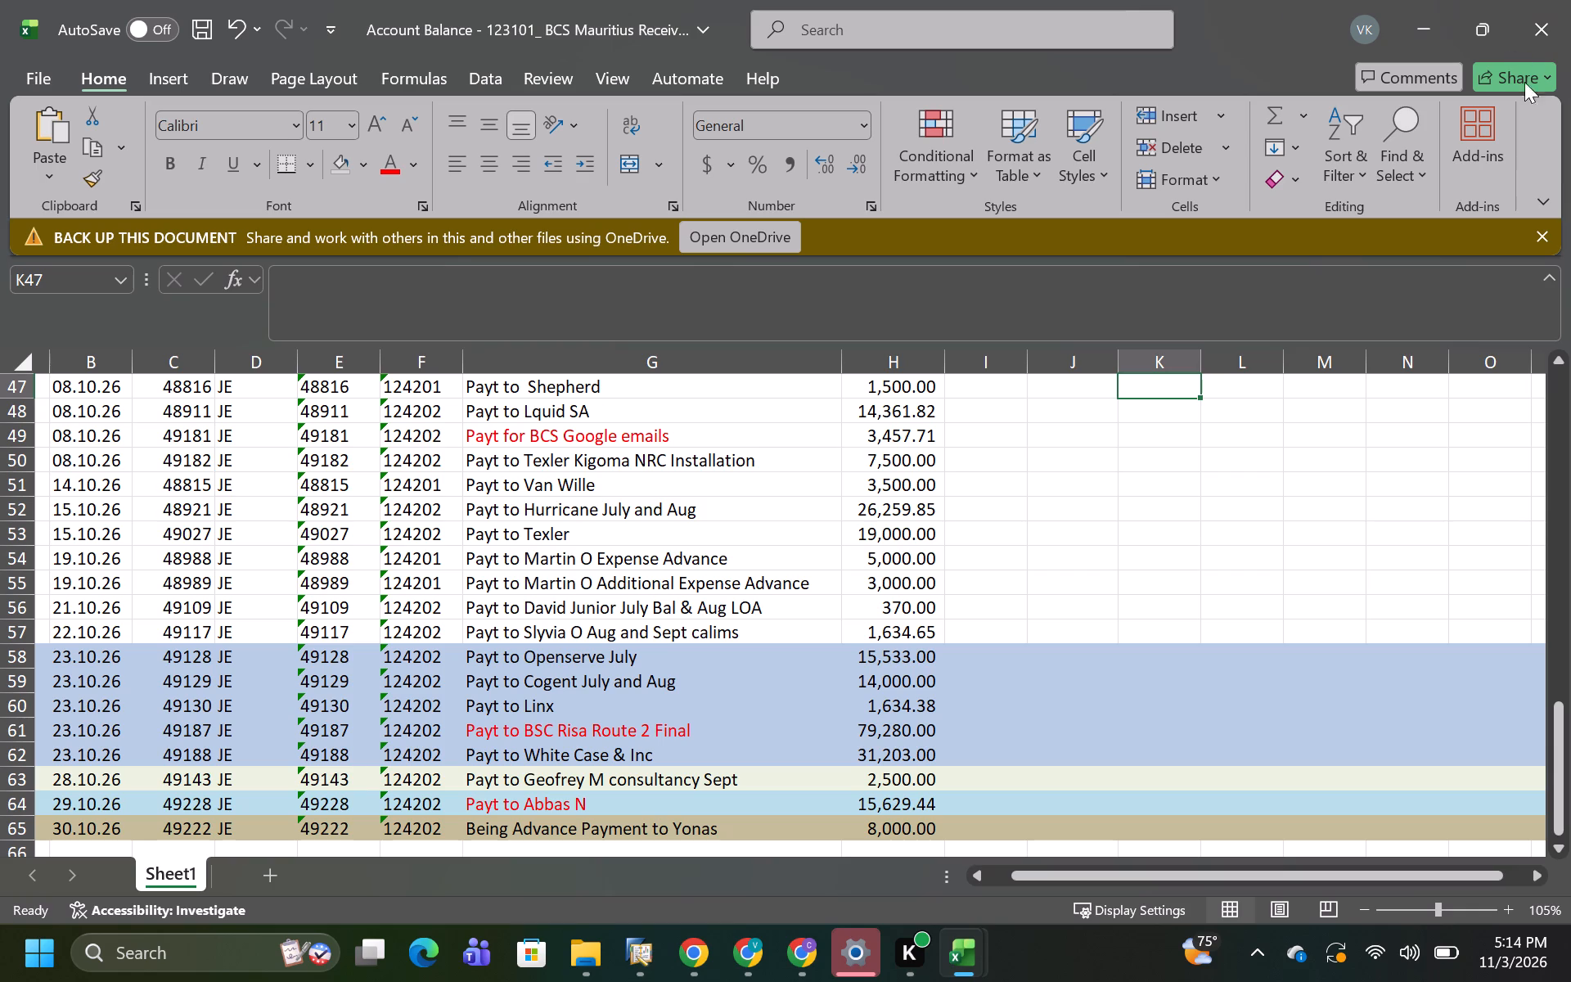
left_click(902, 828)
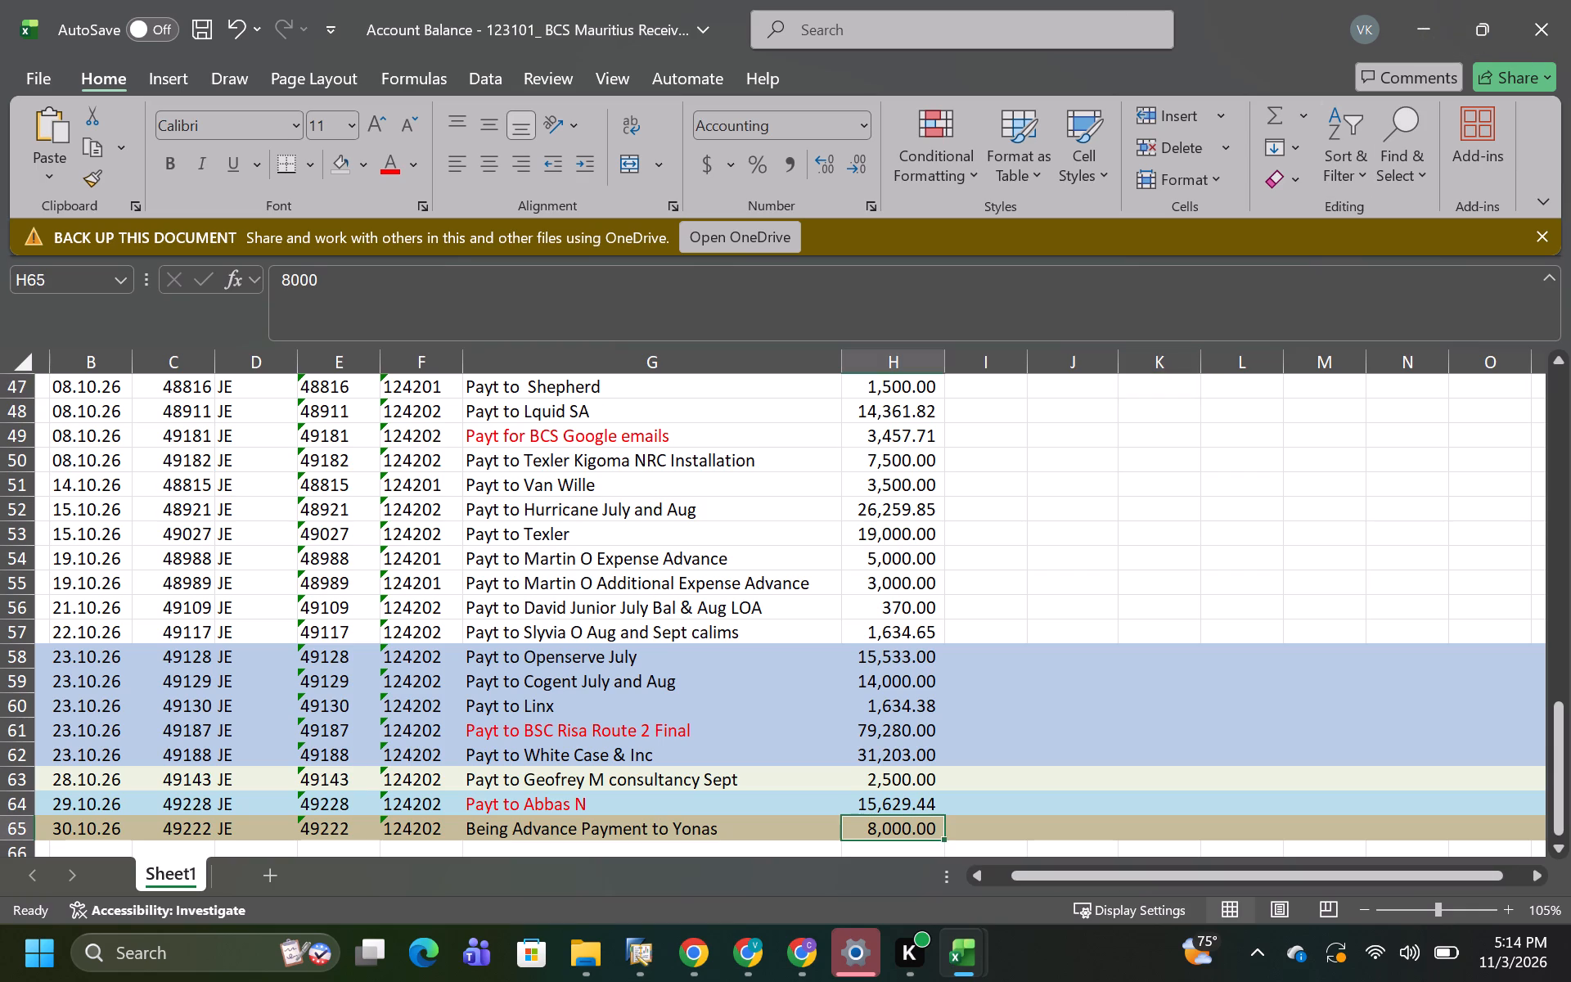
Return to the Expense Advance workbook and examine the list of advances below the expenses in the Jan 2026 to July 2026 sheet.
left_click(1431, 16)
scroll(777, 459, "down", 4)
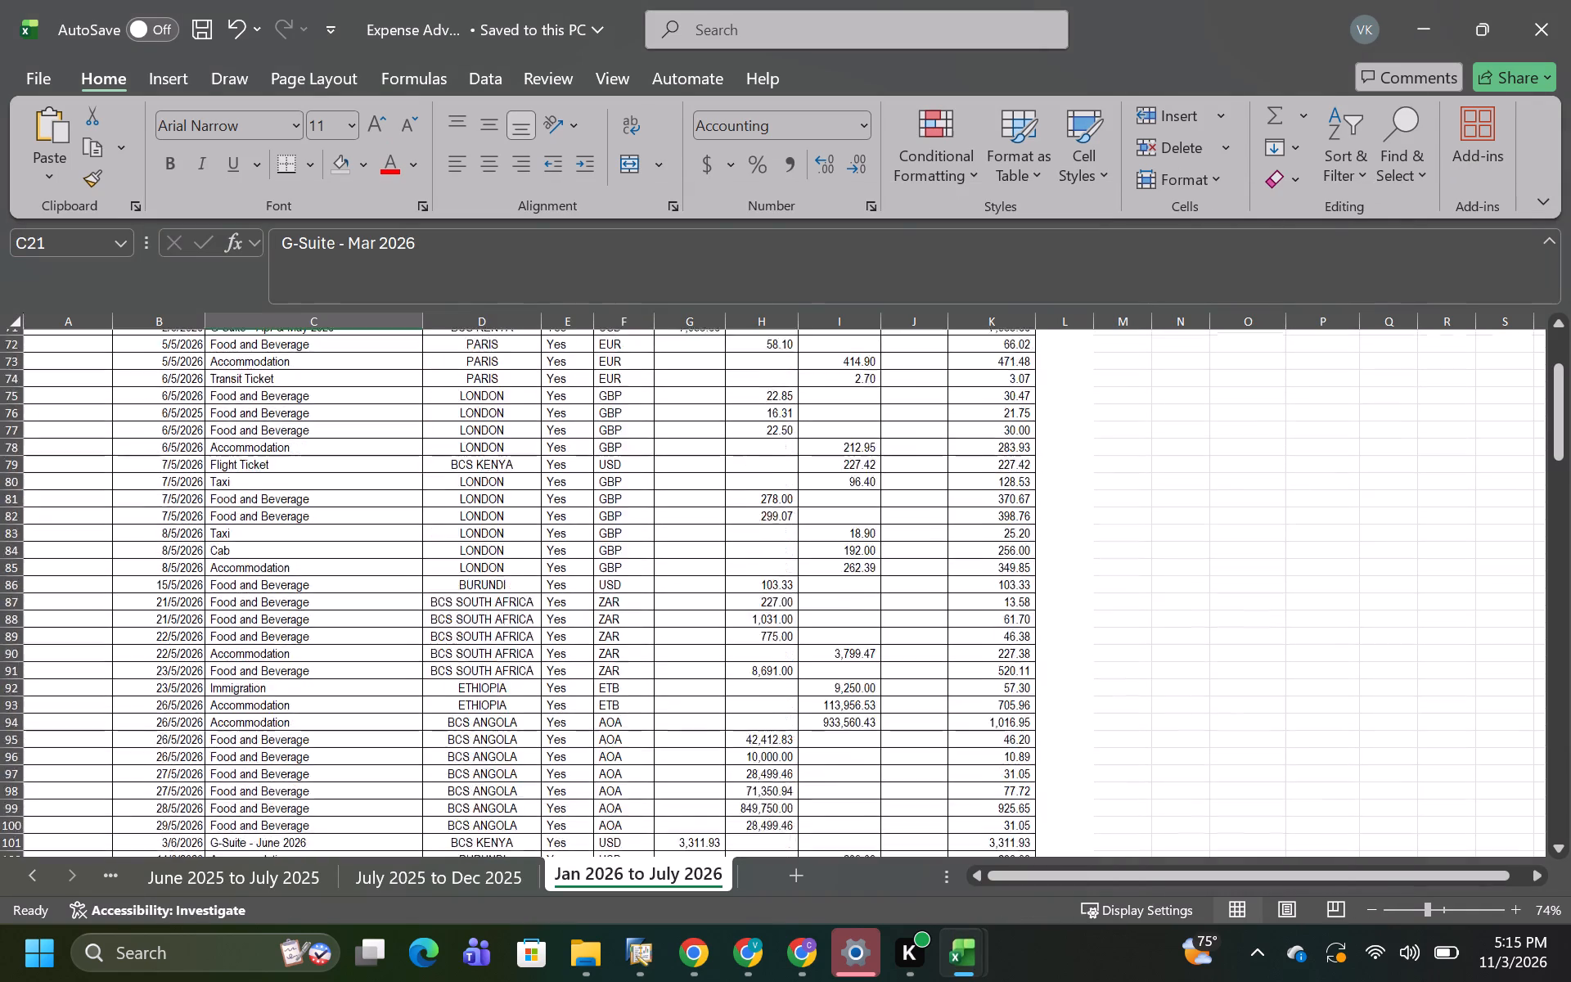
scroll(777, 459, "down", 1)
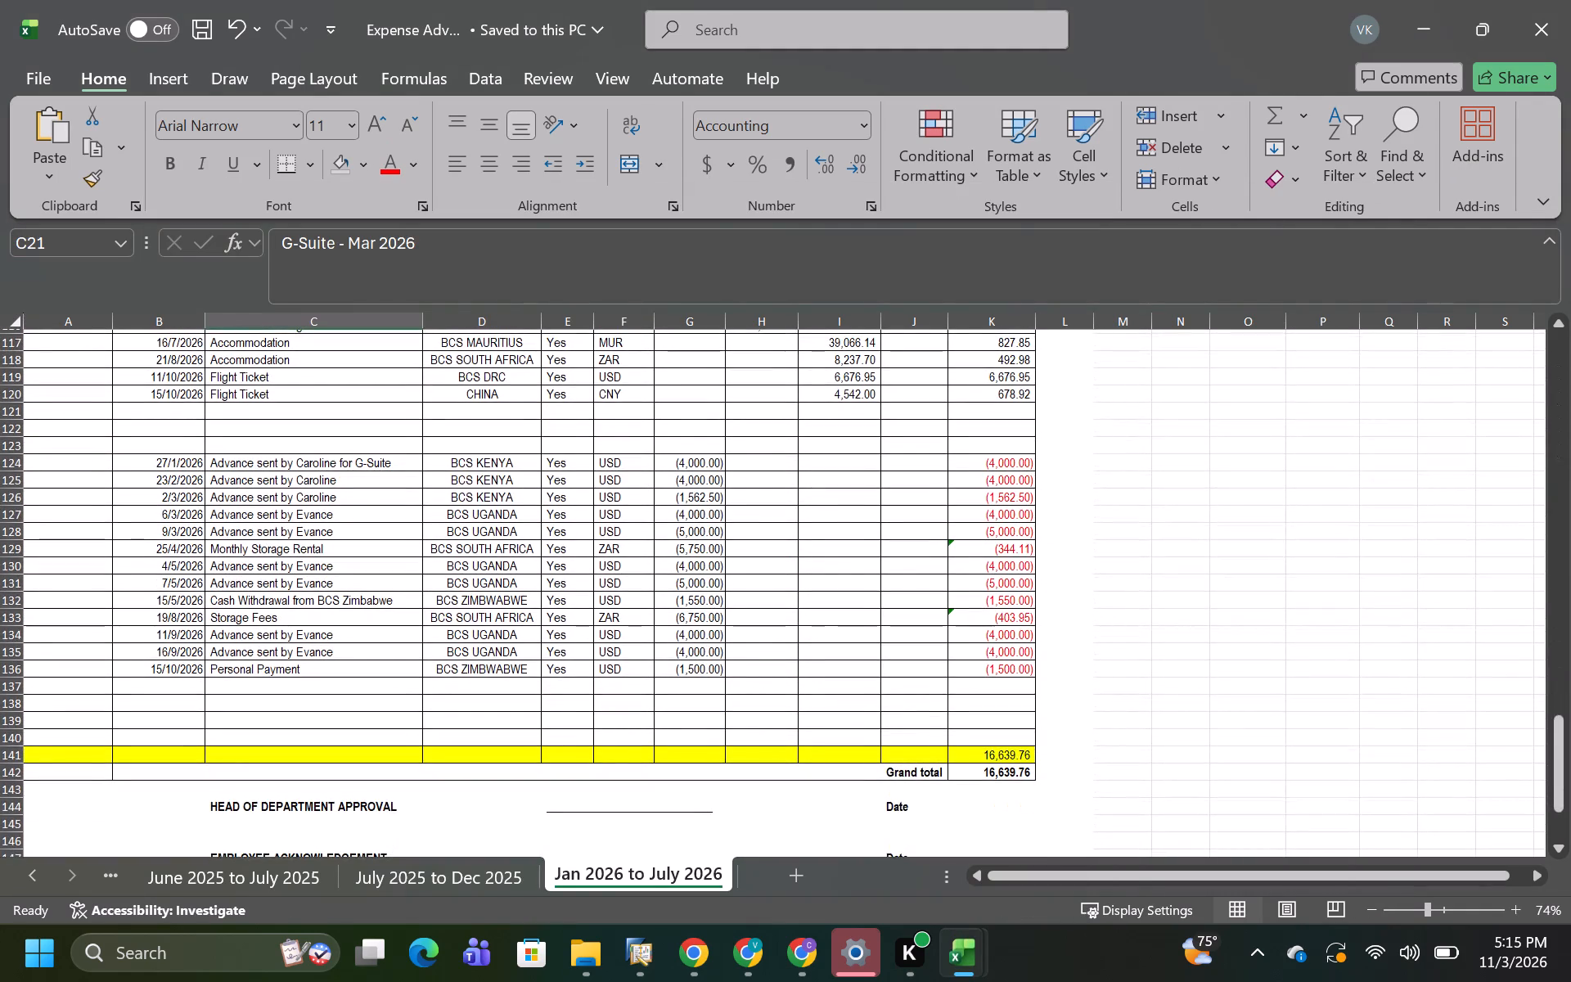
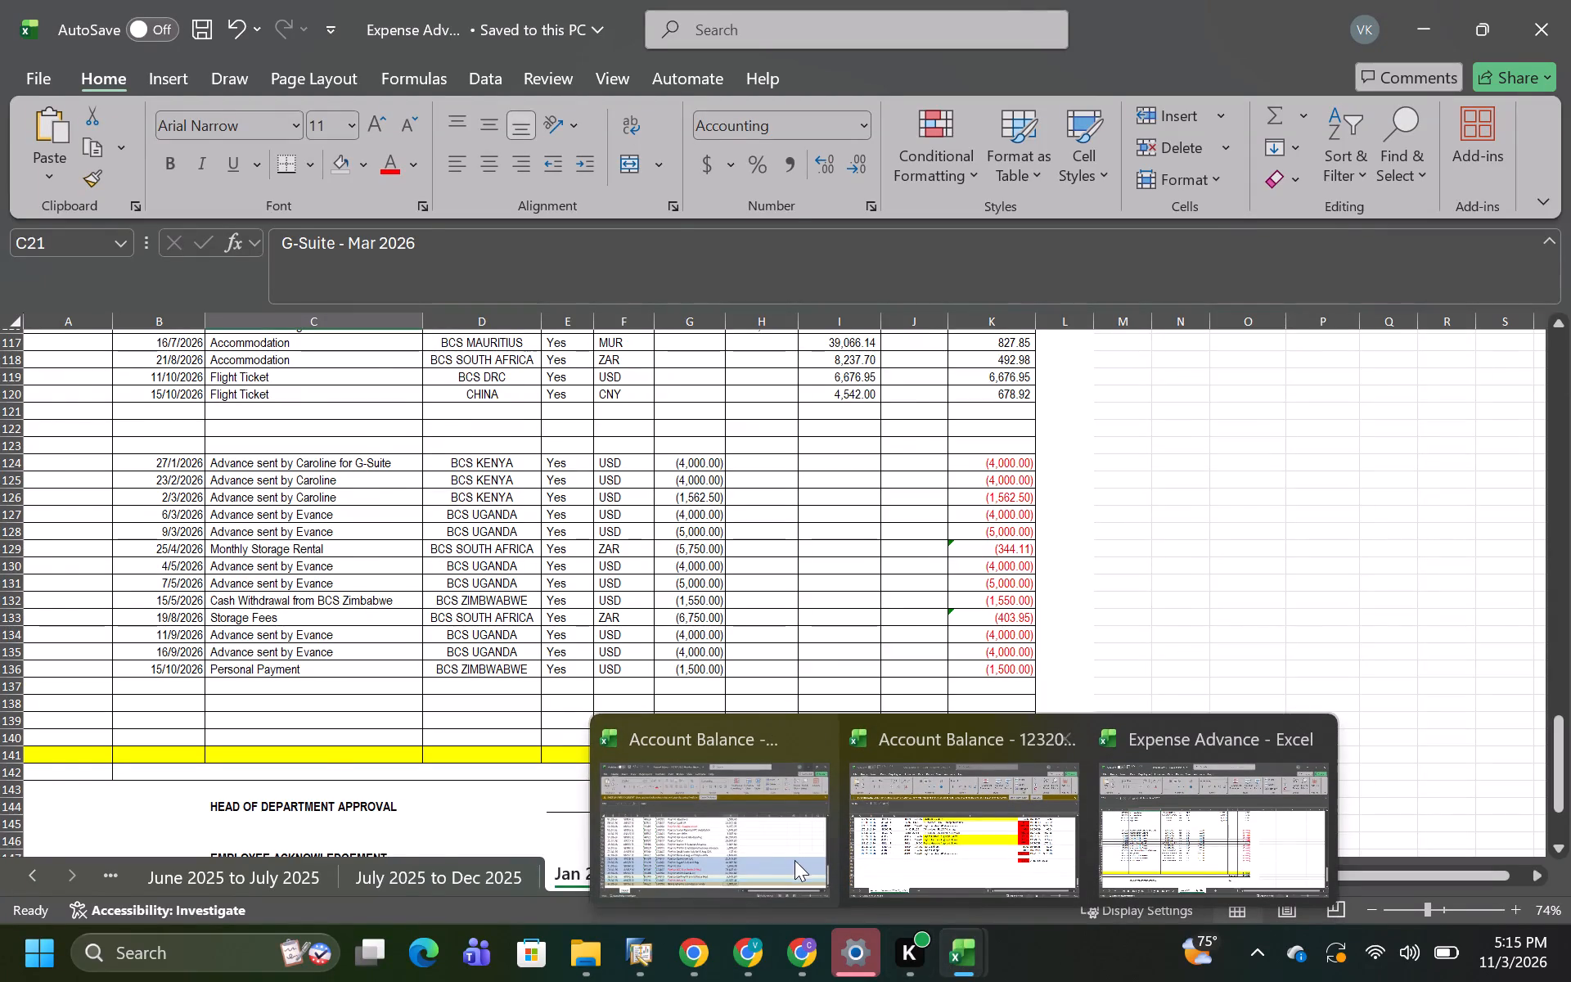
Switch back to the BCS Mauritius account balance workbook and view the October payment entries at the end of the list.
left_click(783, 858)
scroll(758, 697, "down", 1)
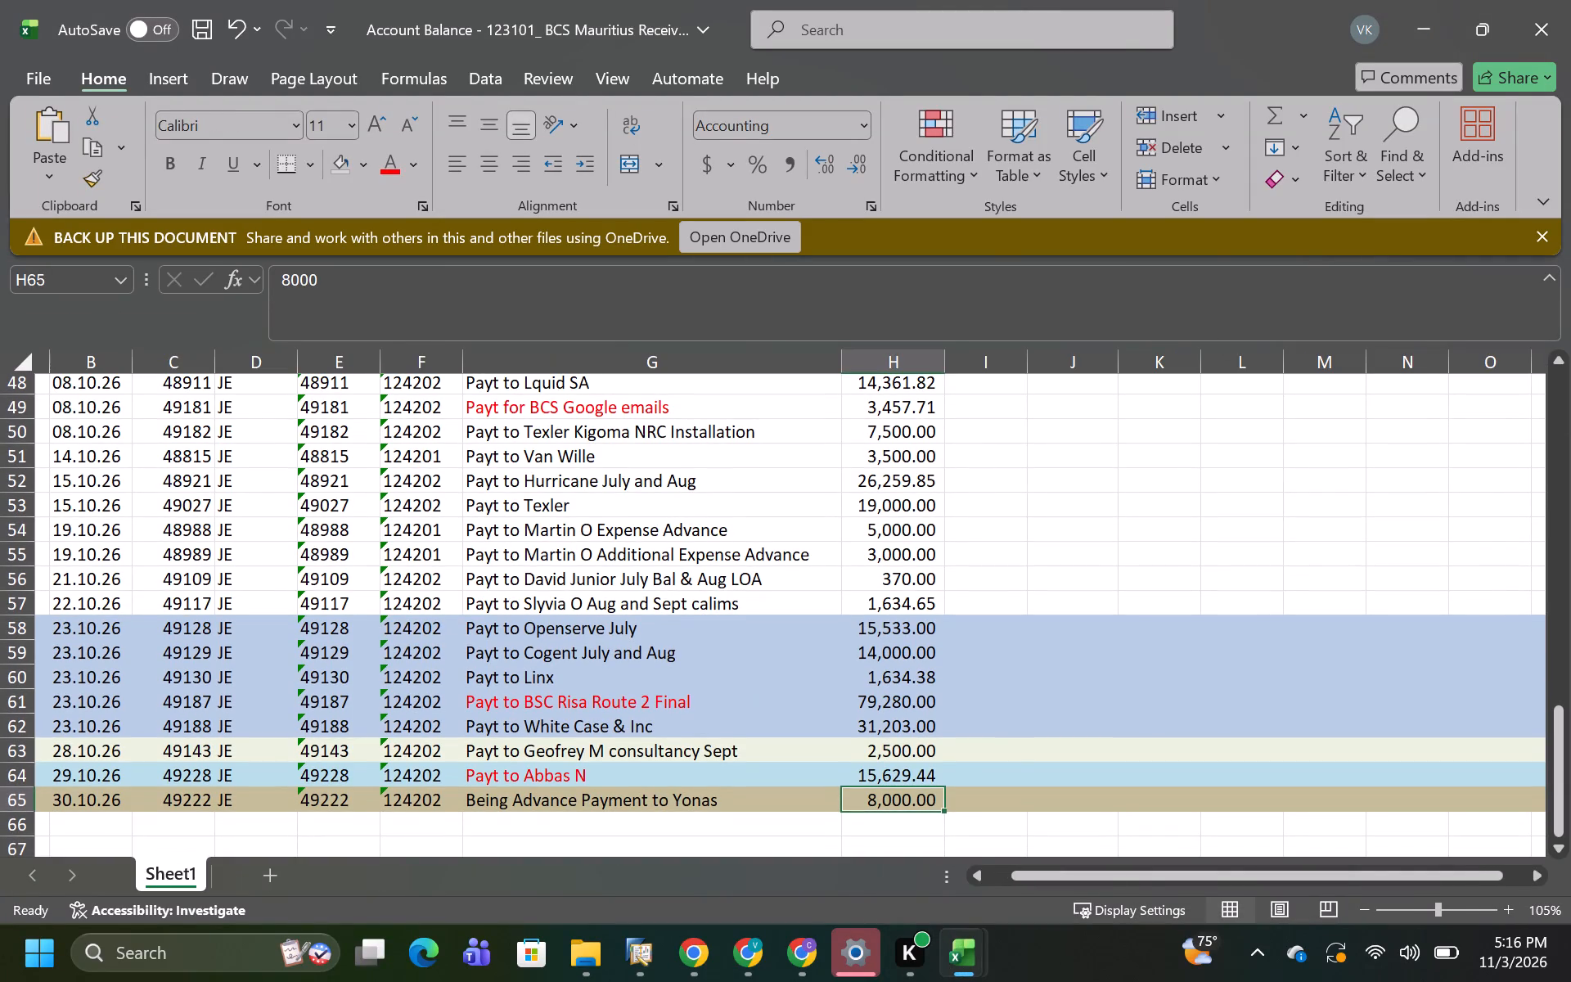
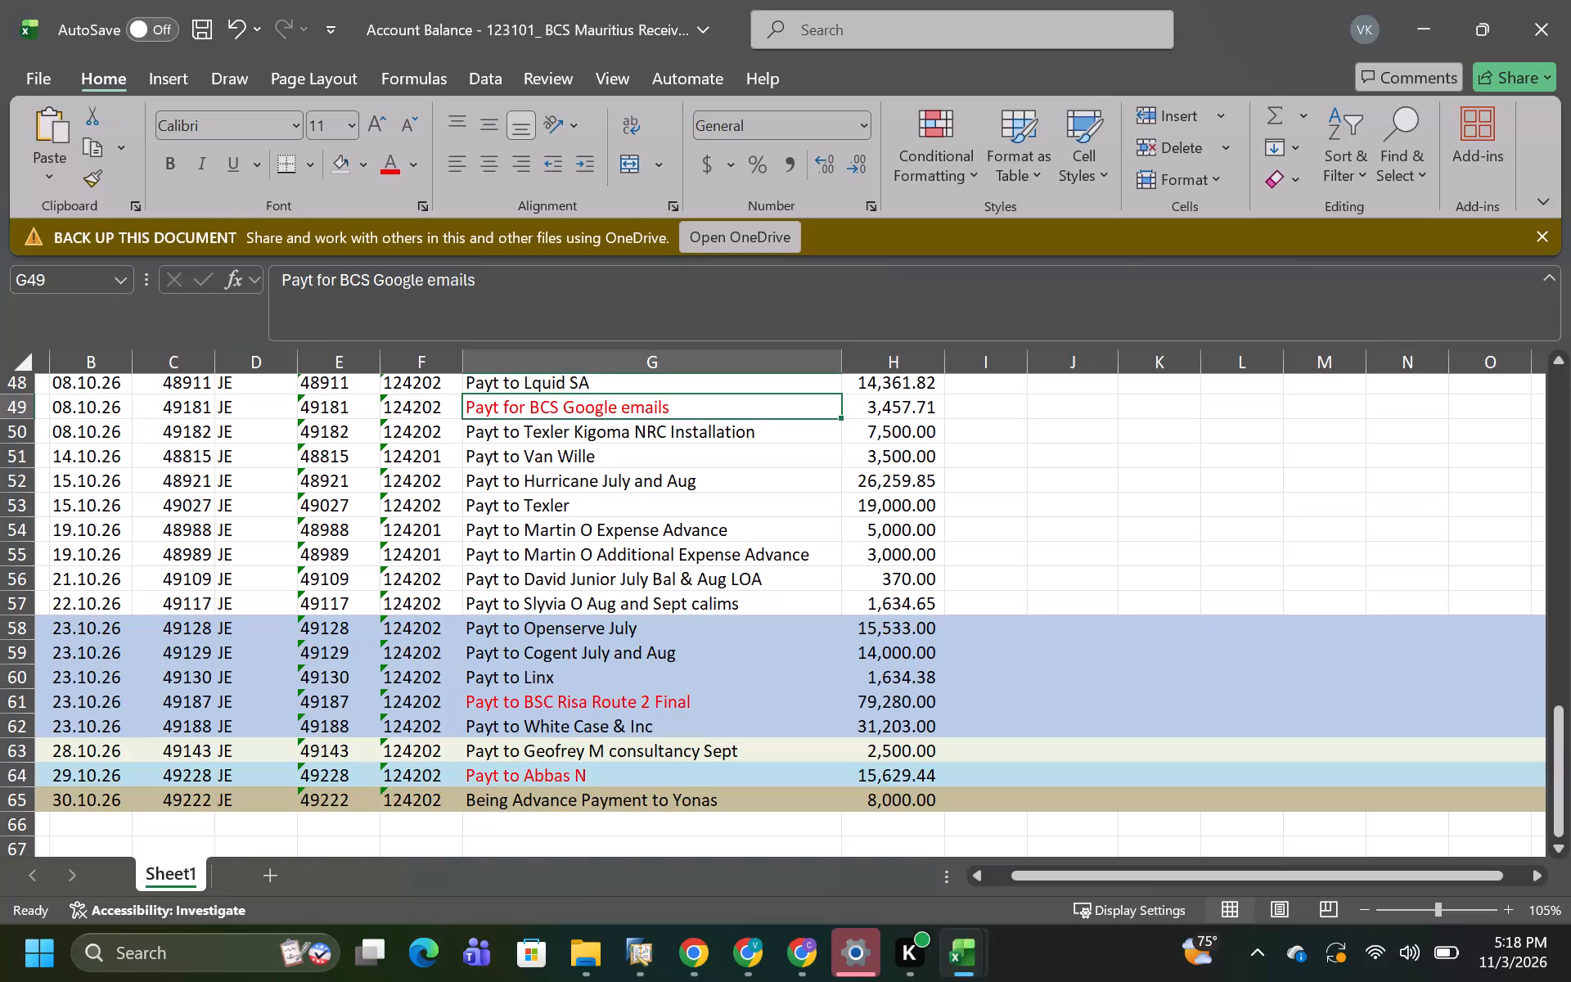
Annotate the BSC Risa Route 2 Final payment with BSC in column I, beside its amount in row 61.
left_click(647, 703)
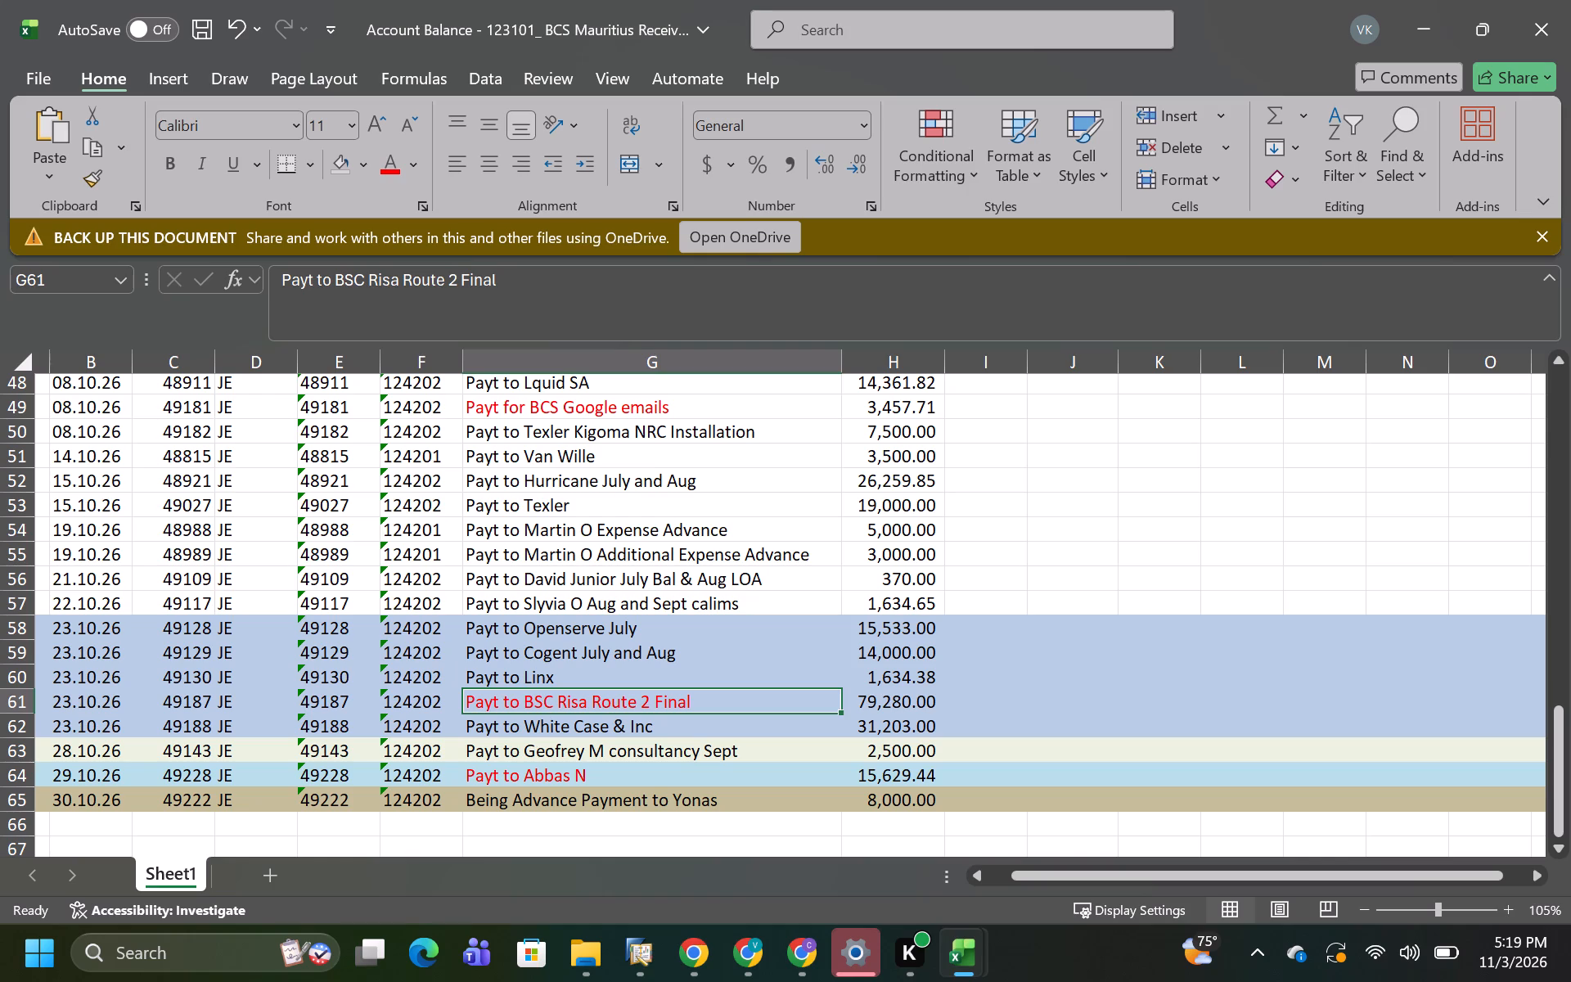
left_click(975, 705)
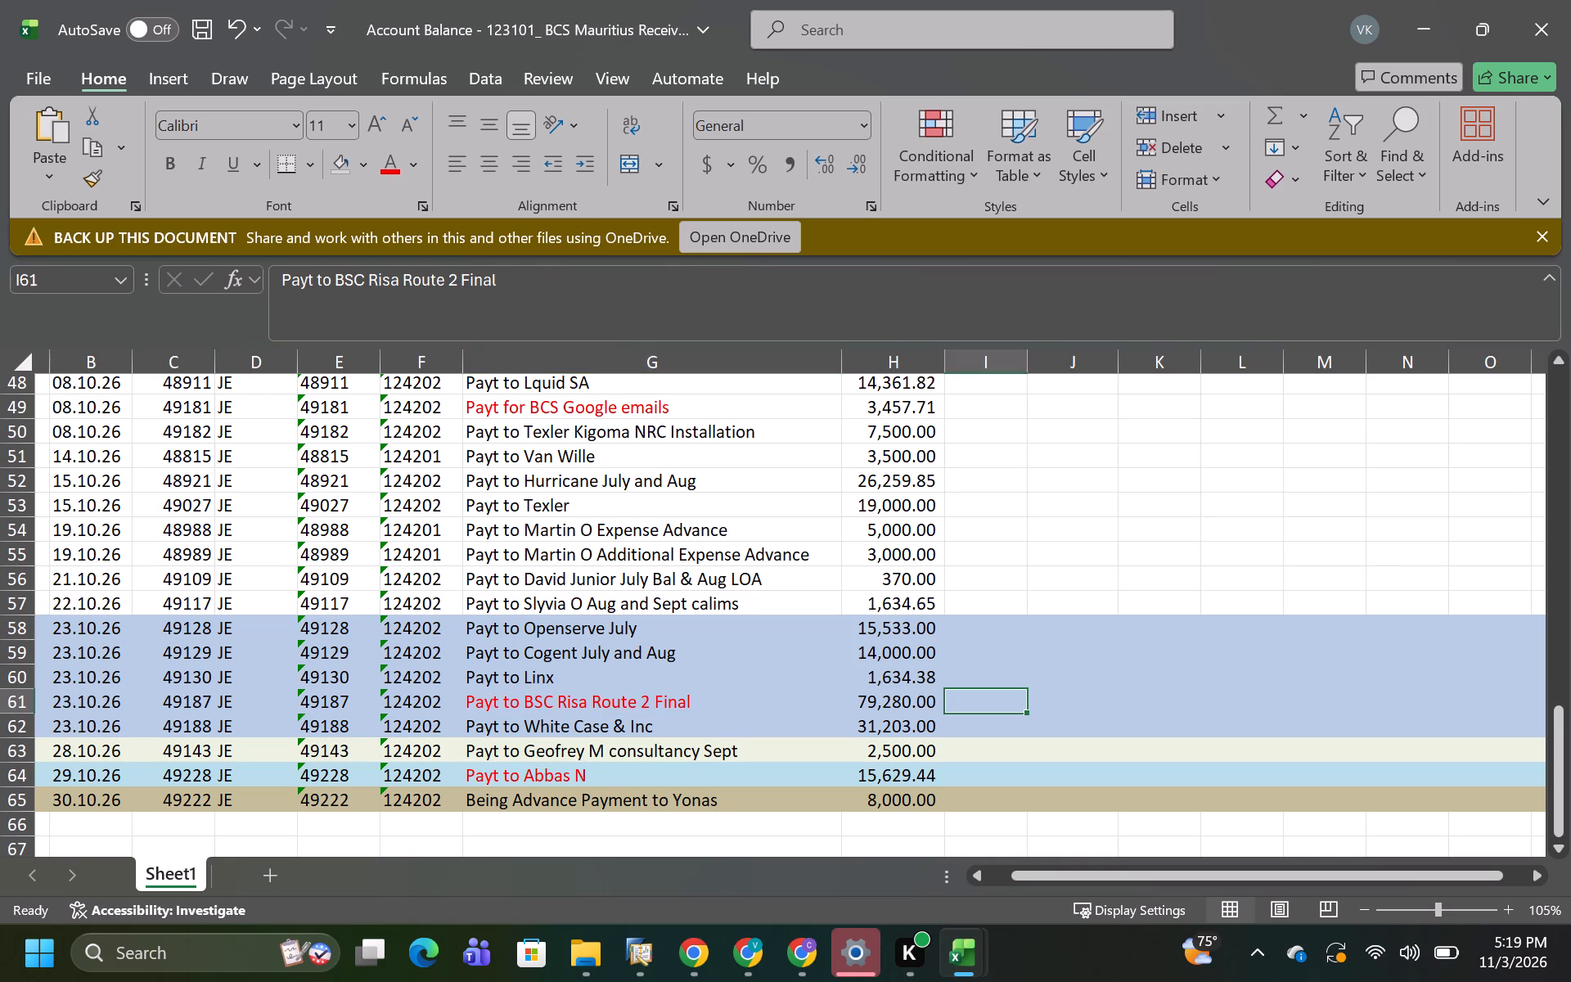
type("BSC")
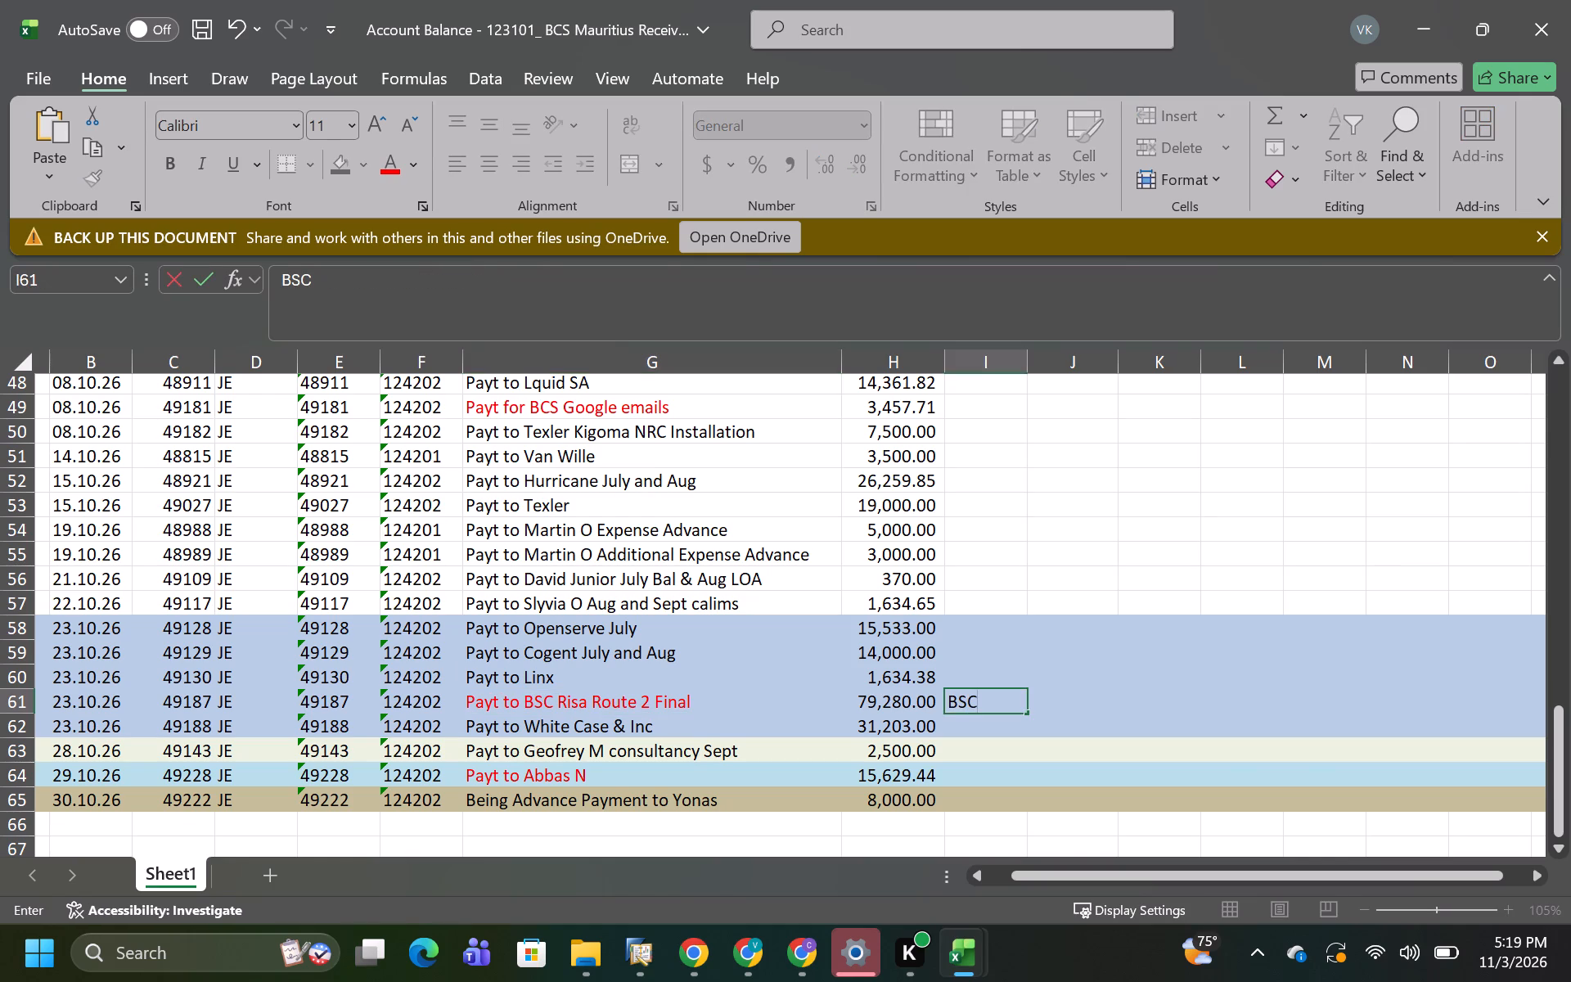
left_click(988, 741)
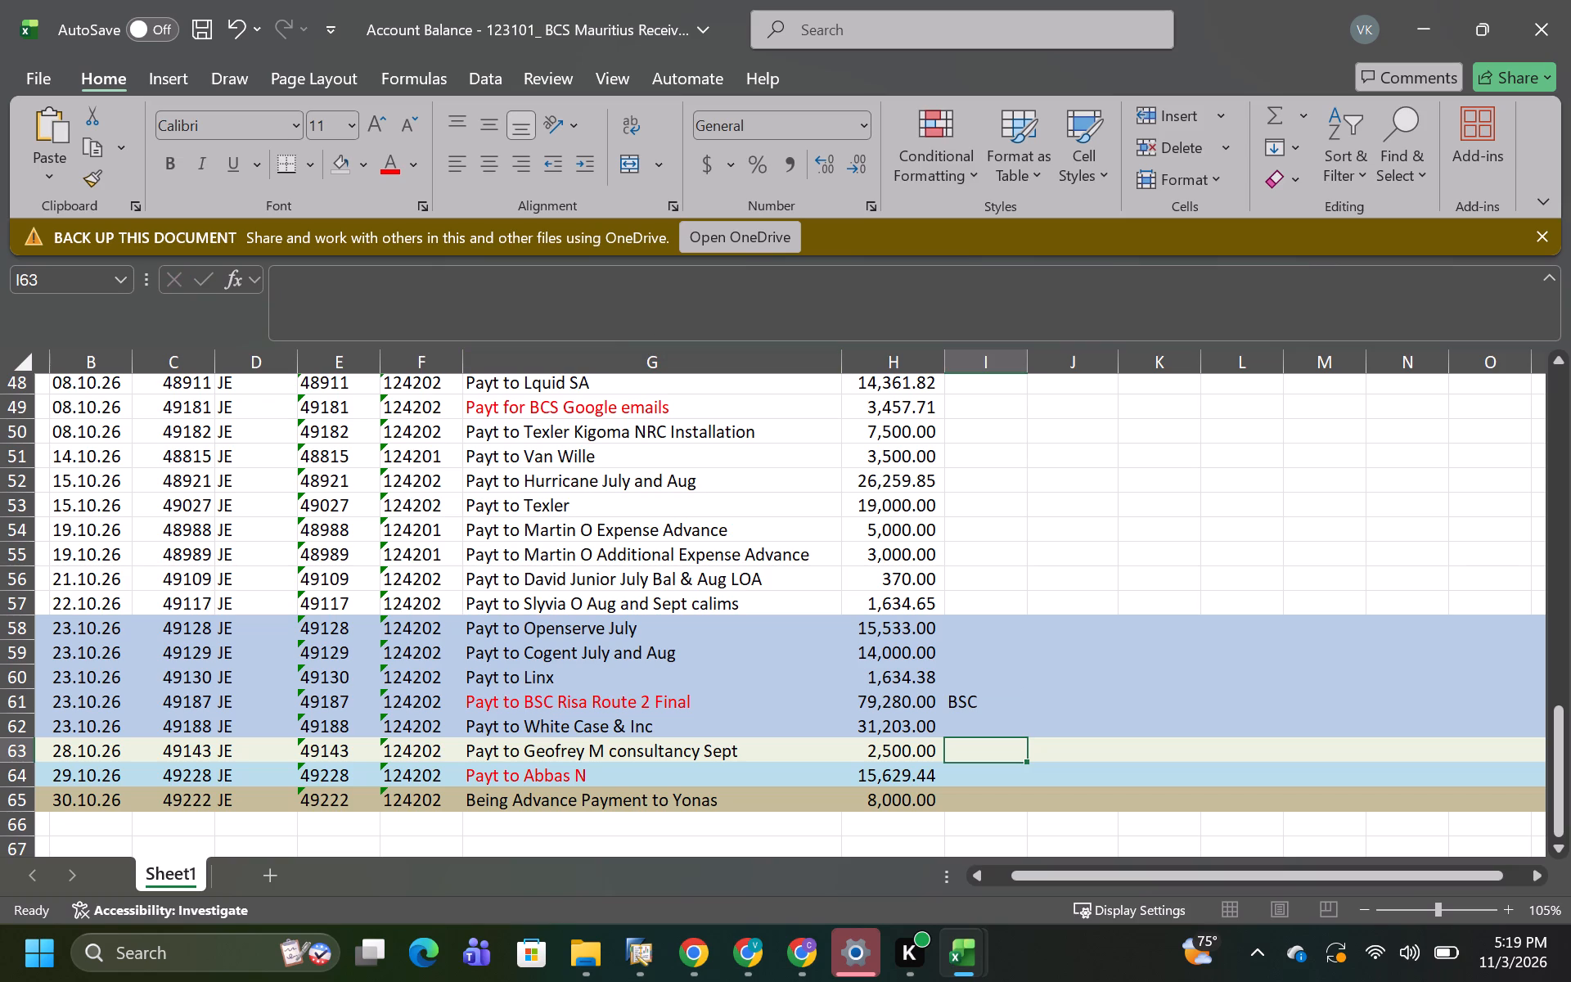
Annotate the BCS Google emails payment with Software in column I, beside its amount in row 49.
left_click(970, 408)
key("s")
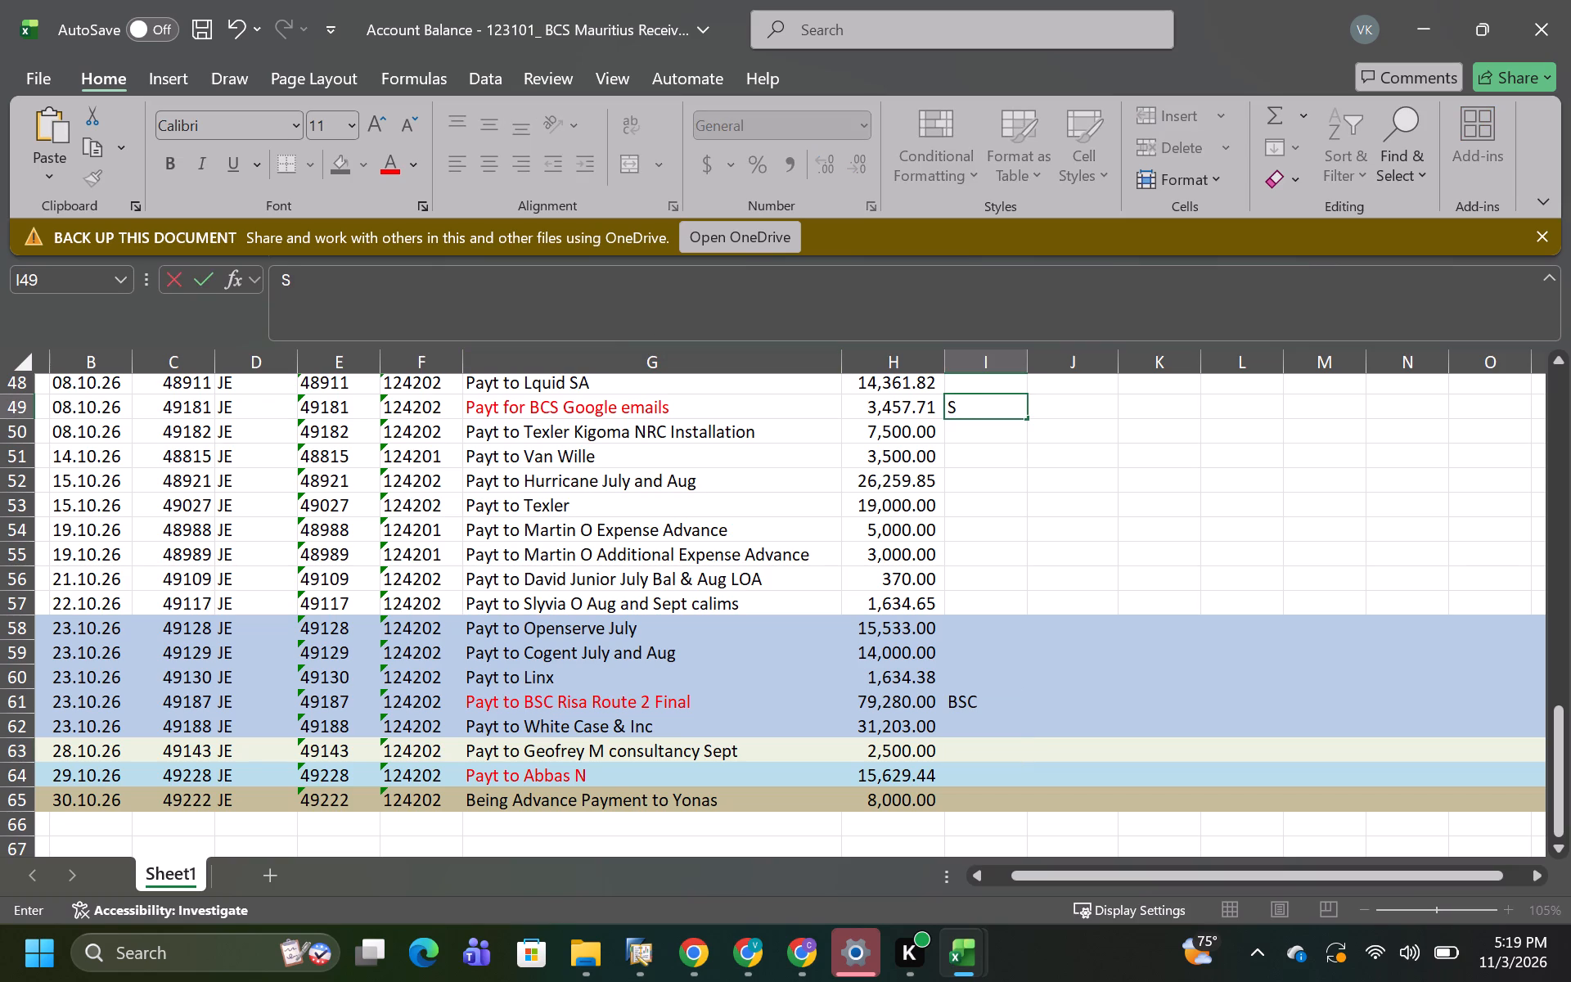
type("oftware")
left_click(587, 783)
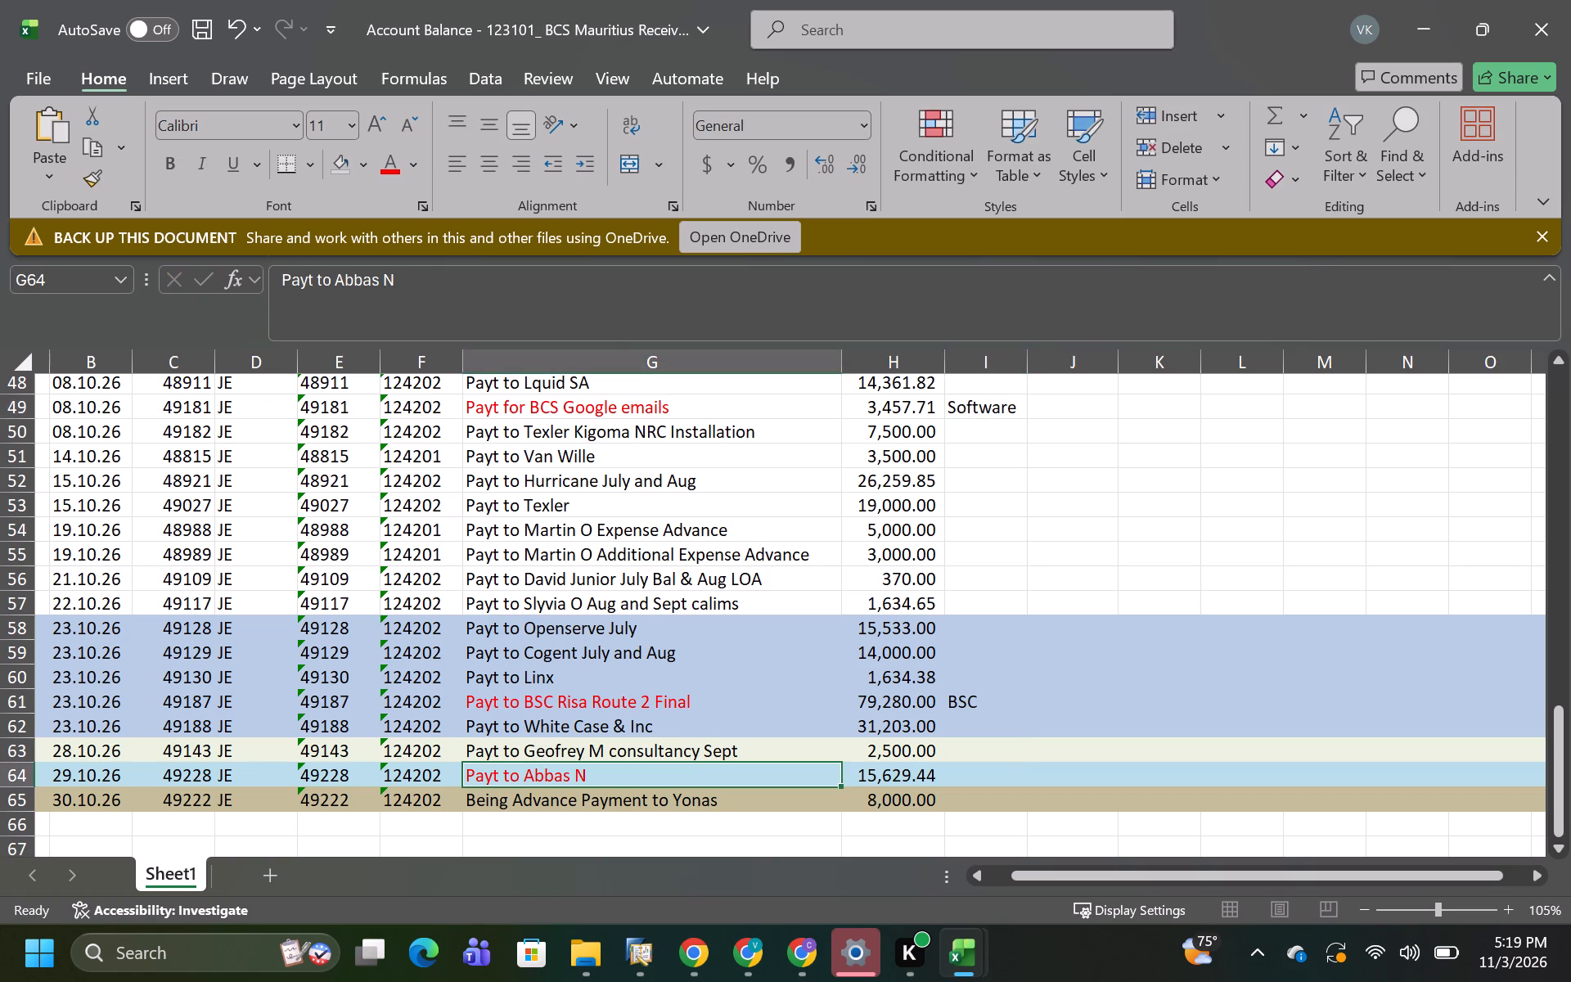
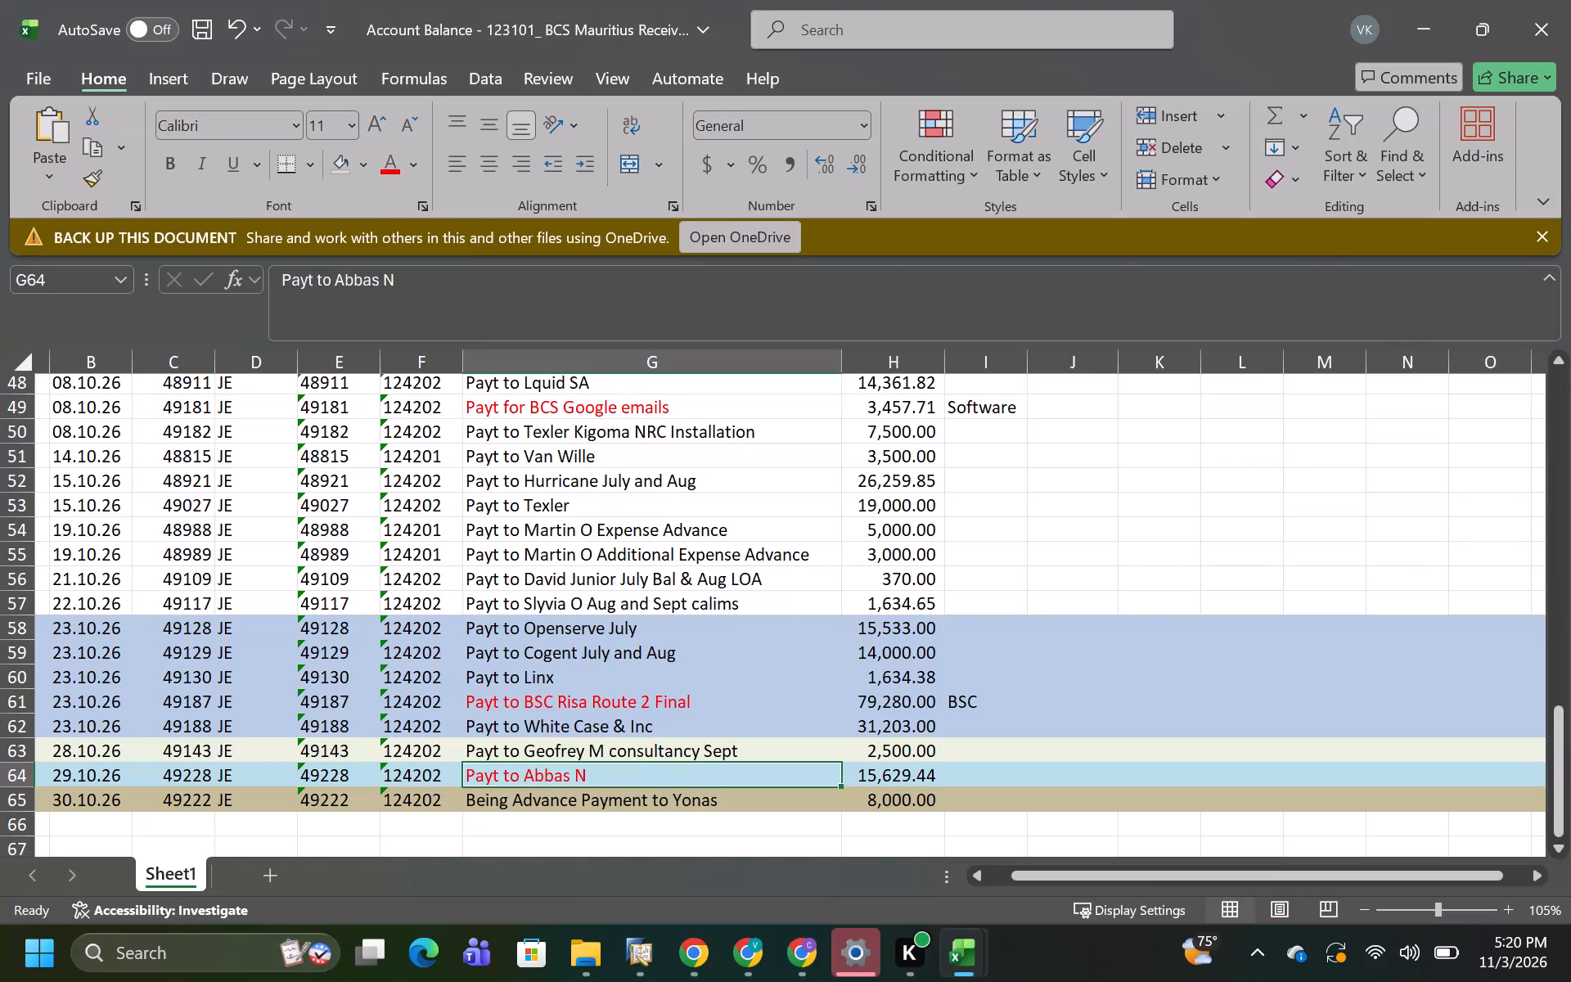
Capture a screen snip of the red-marked payment entry in row 64, from its date through its amount.
left_click(1085, 725)
left_click(714, 768)
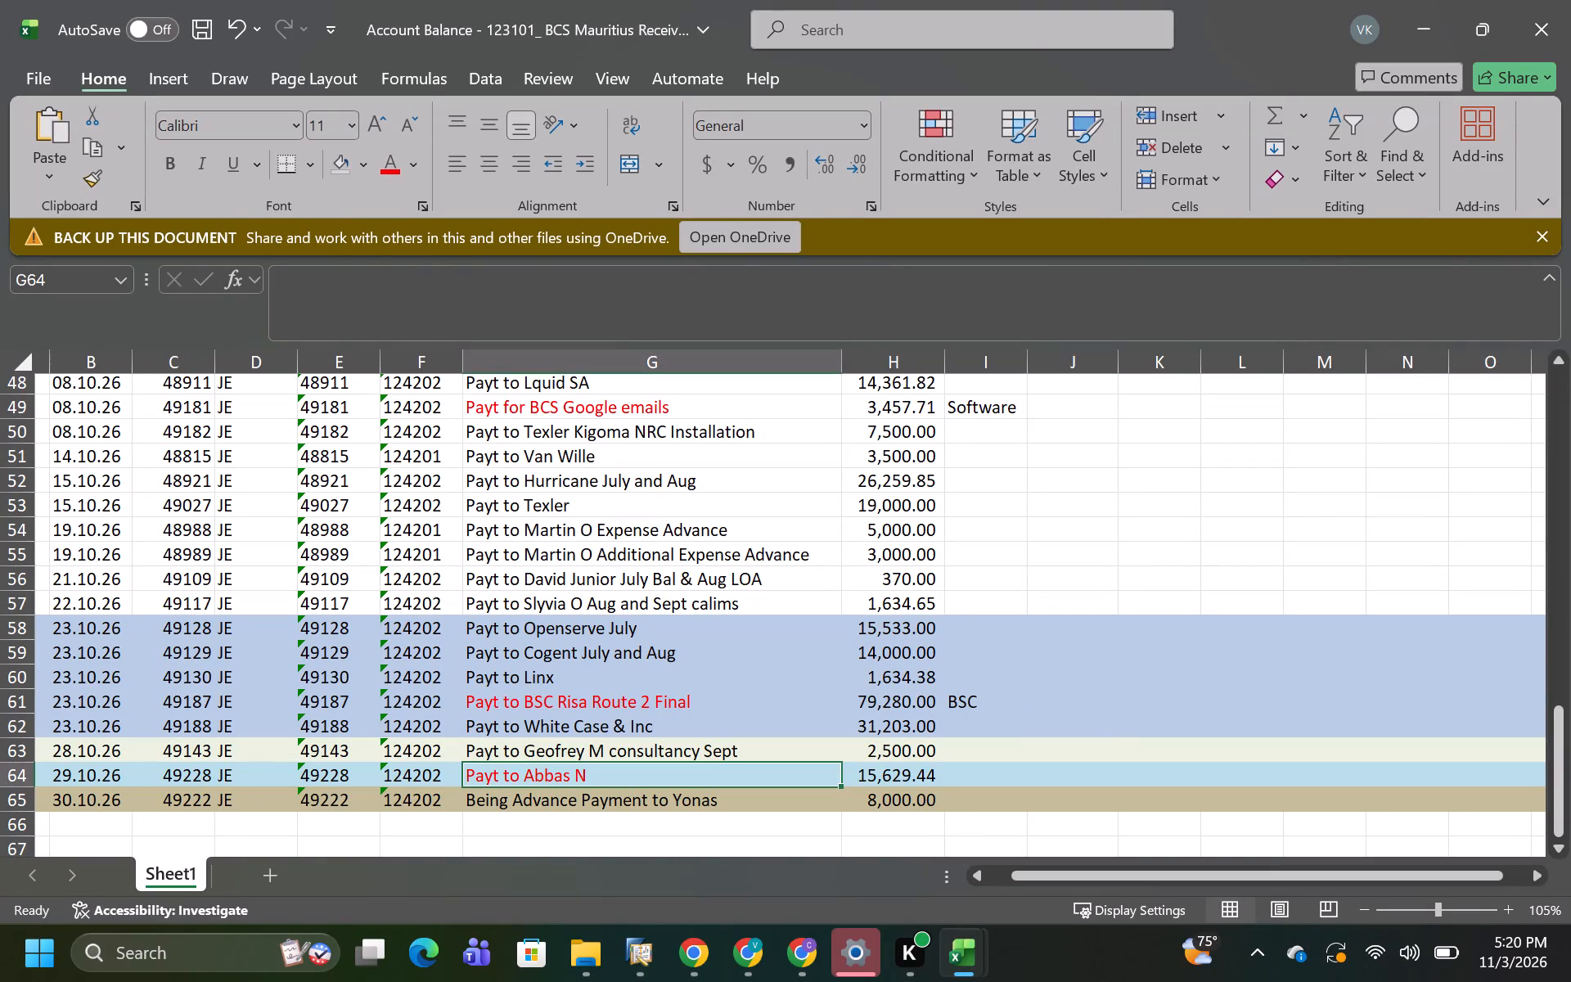
key("shift+super+s")
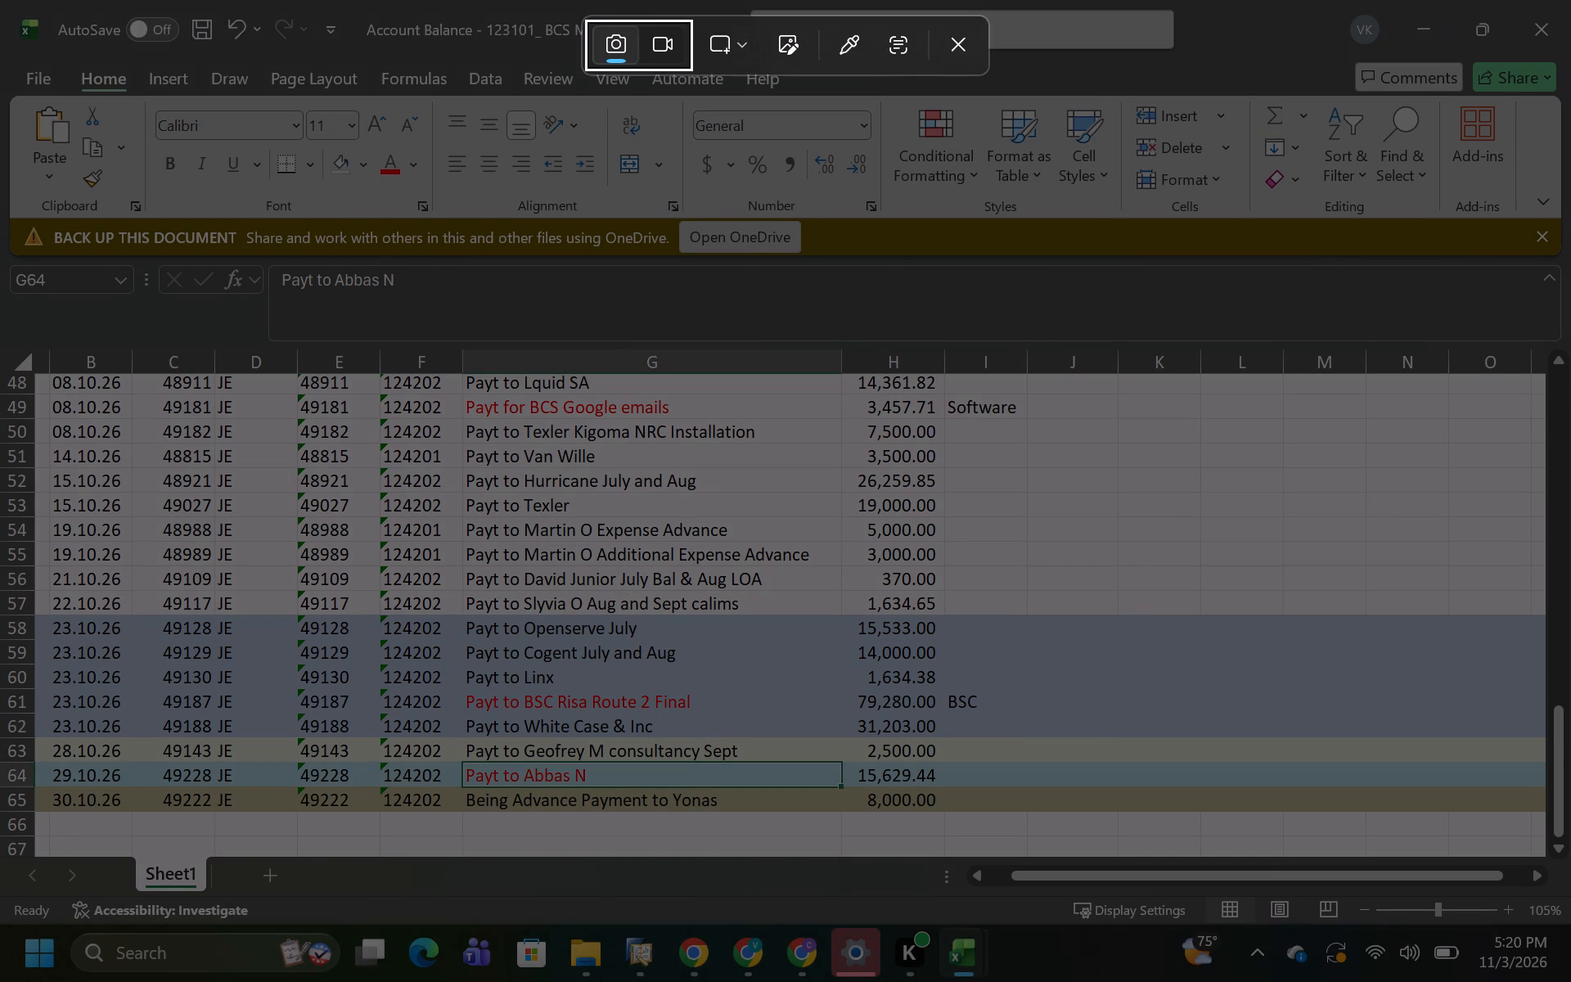
left_click_drag(35, 762, 945, 789)
left_click(596, 961)
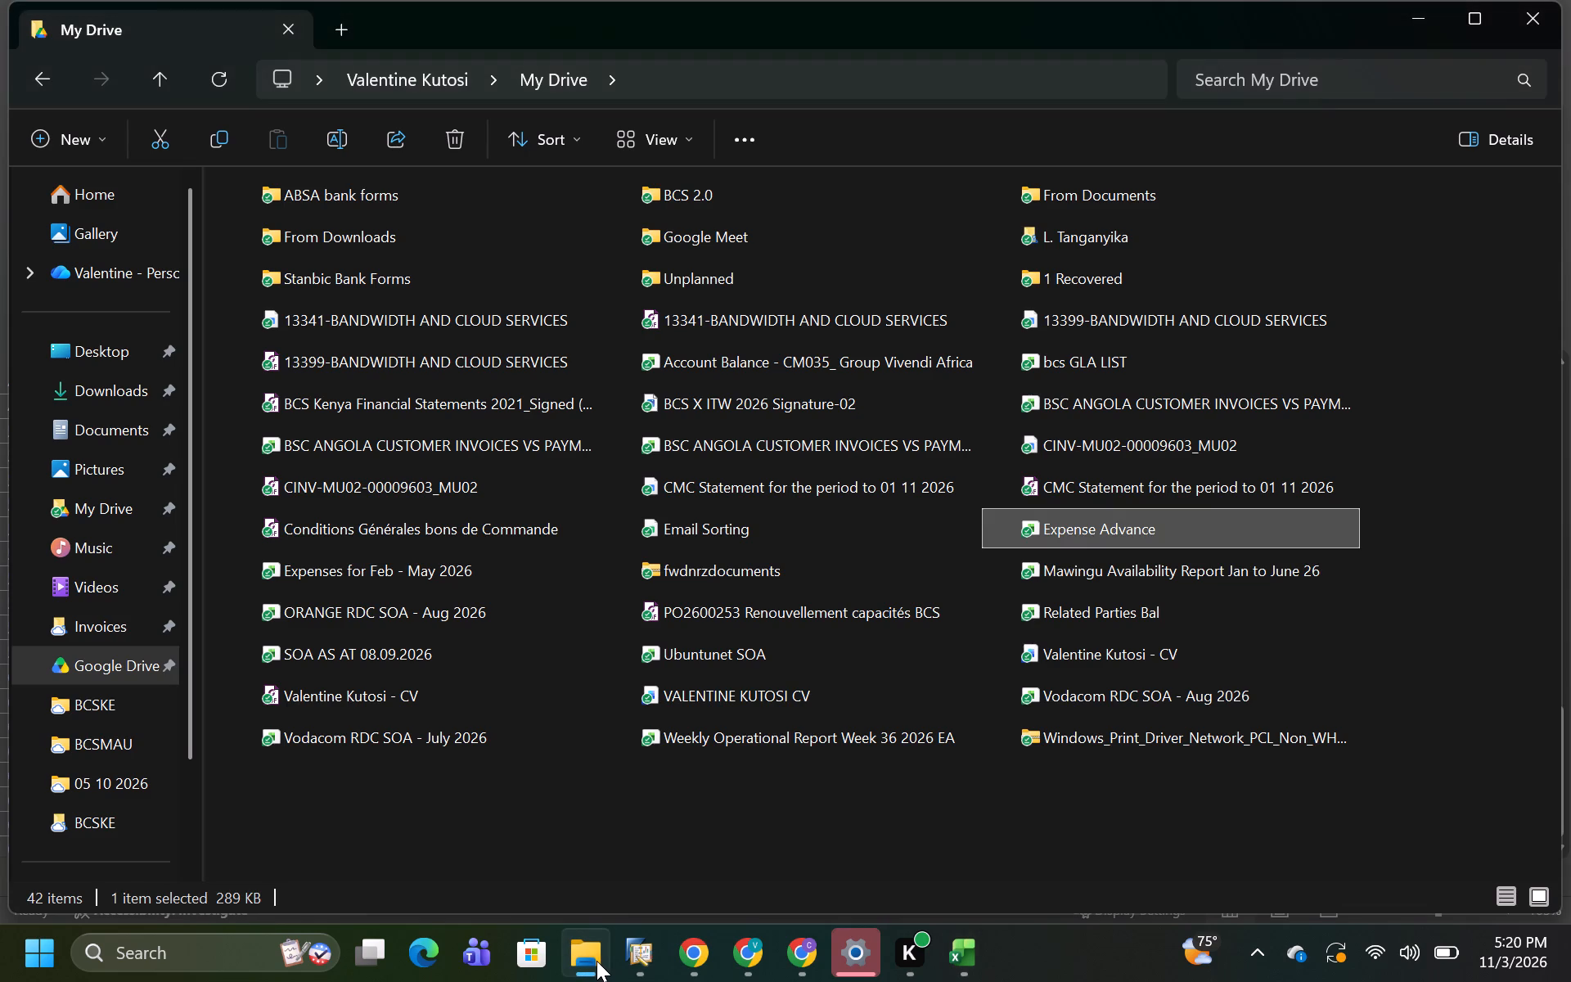
left_click(115, 388)
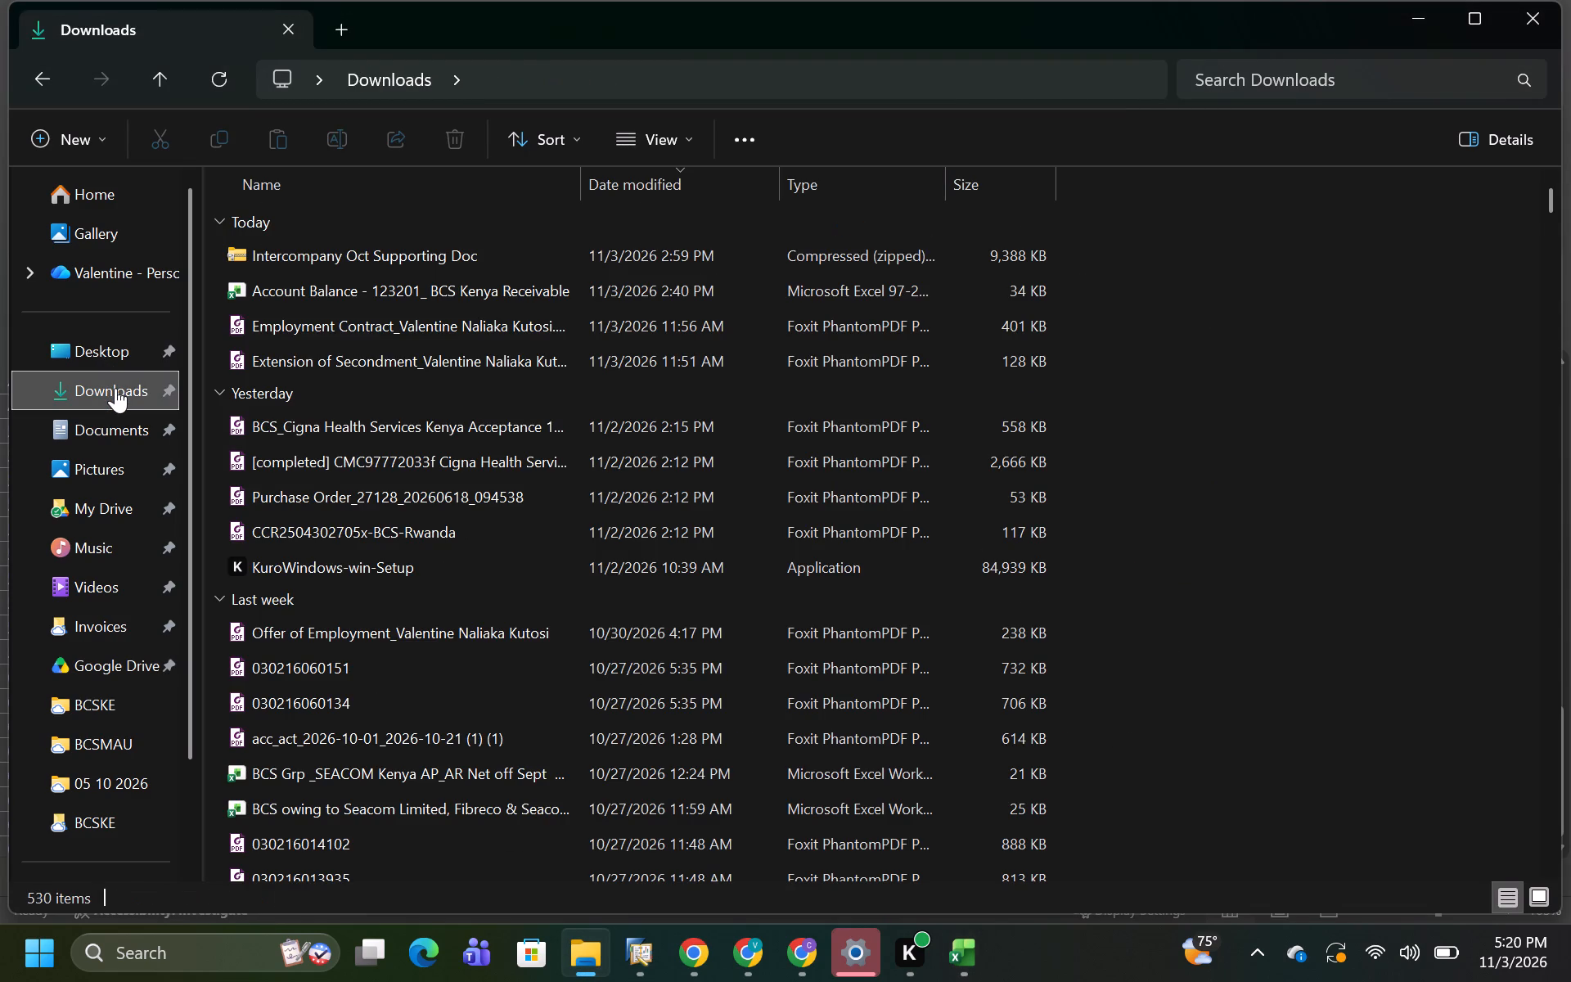
left_click(341, 257)
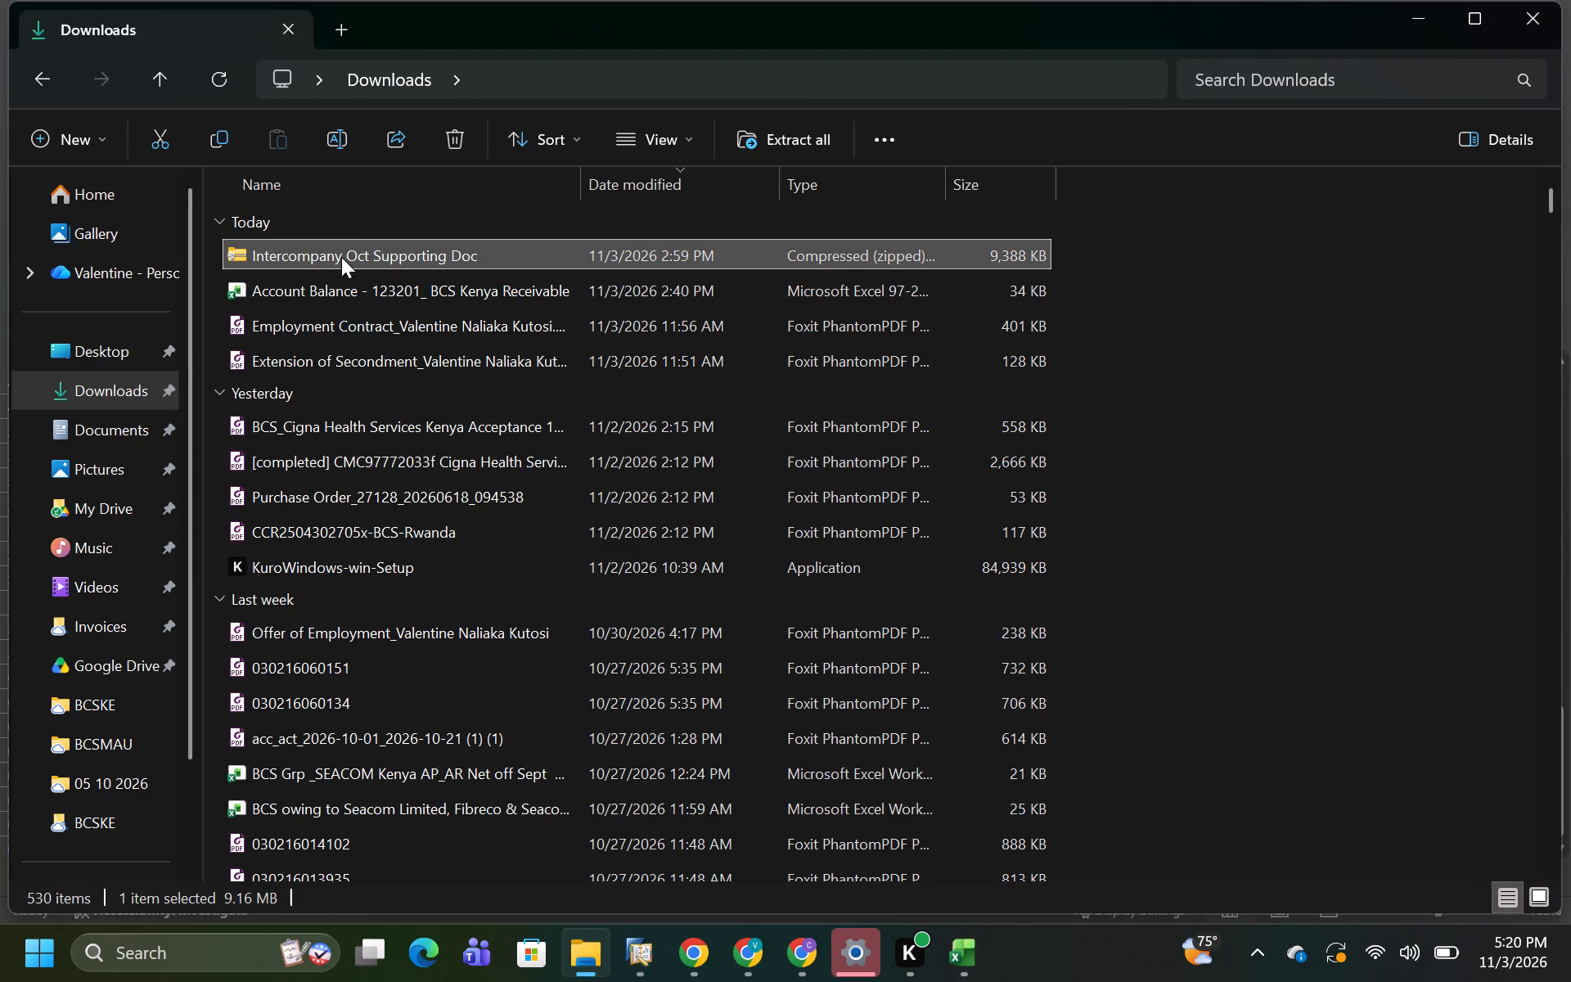
left_click(341, 257)
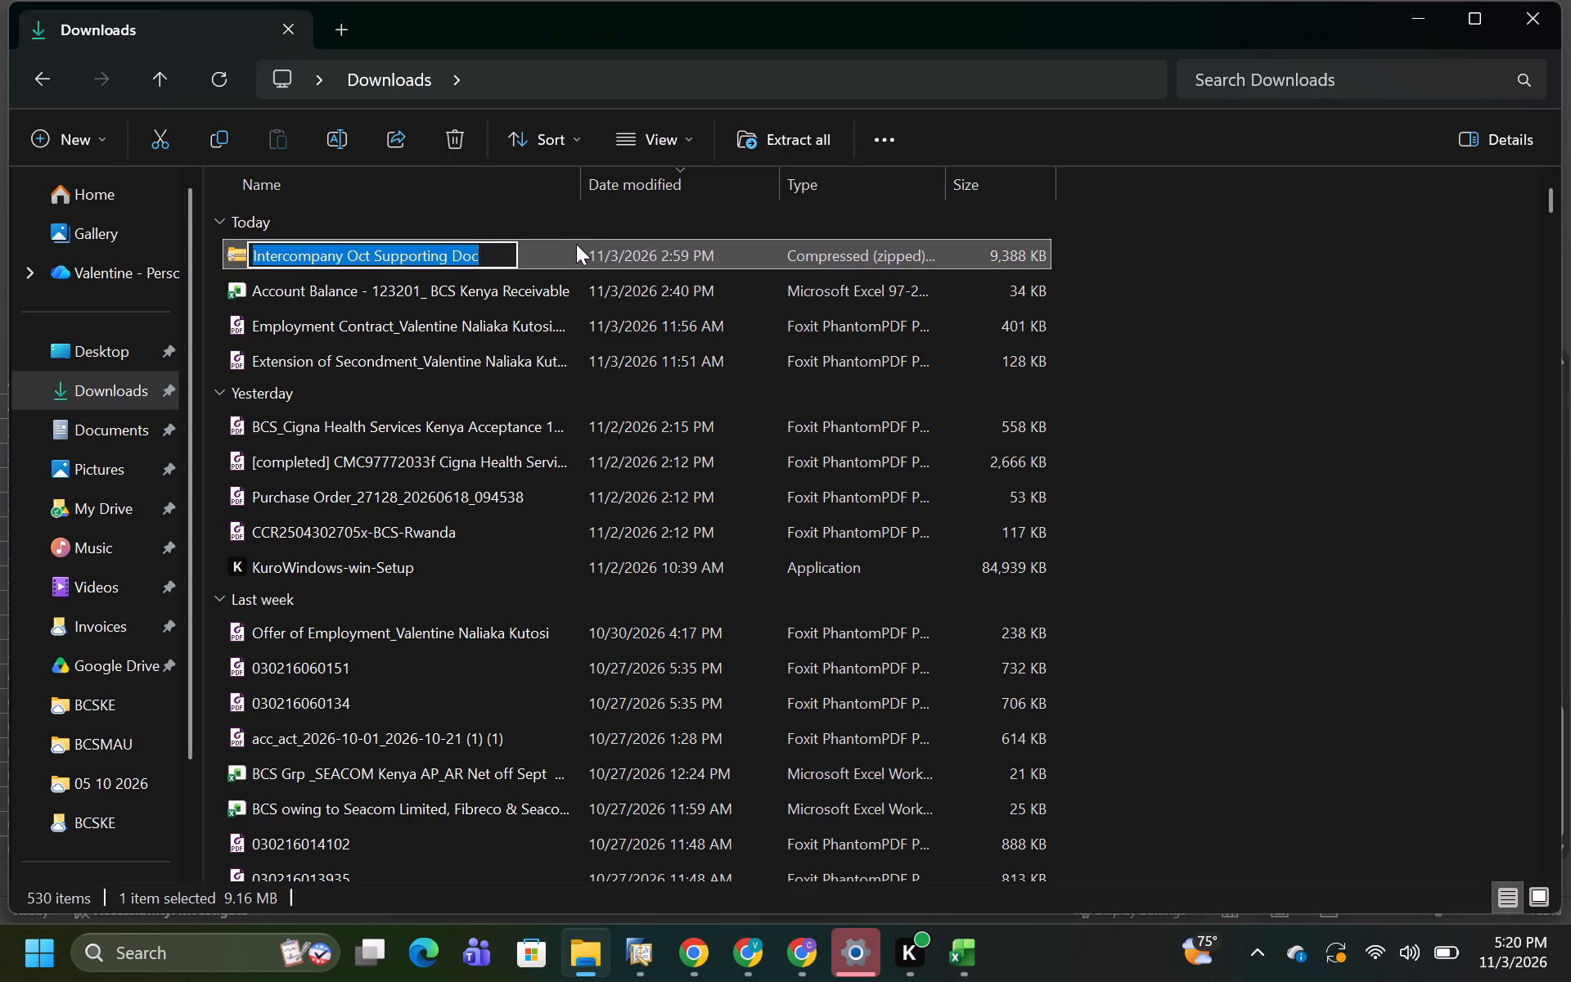
double_click(571, 249)
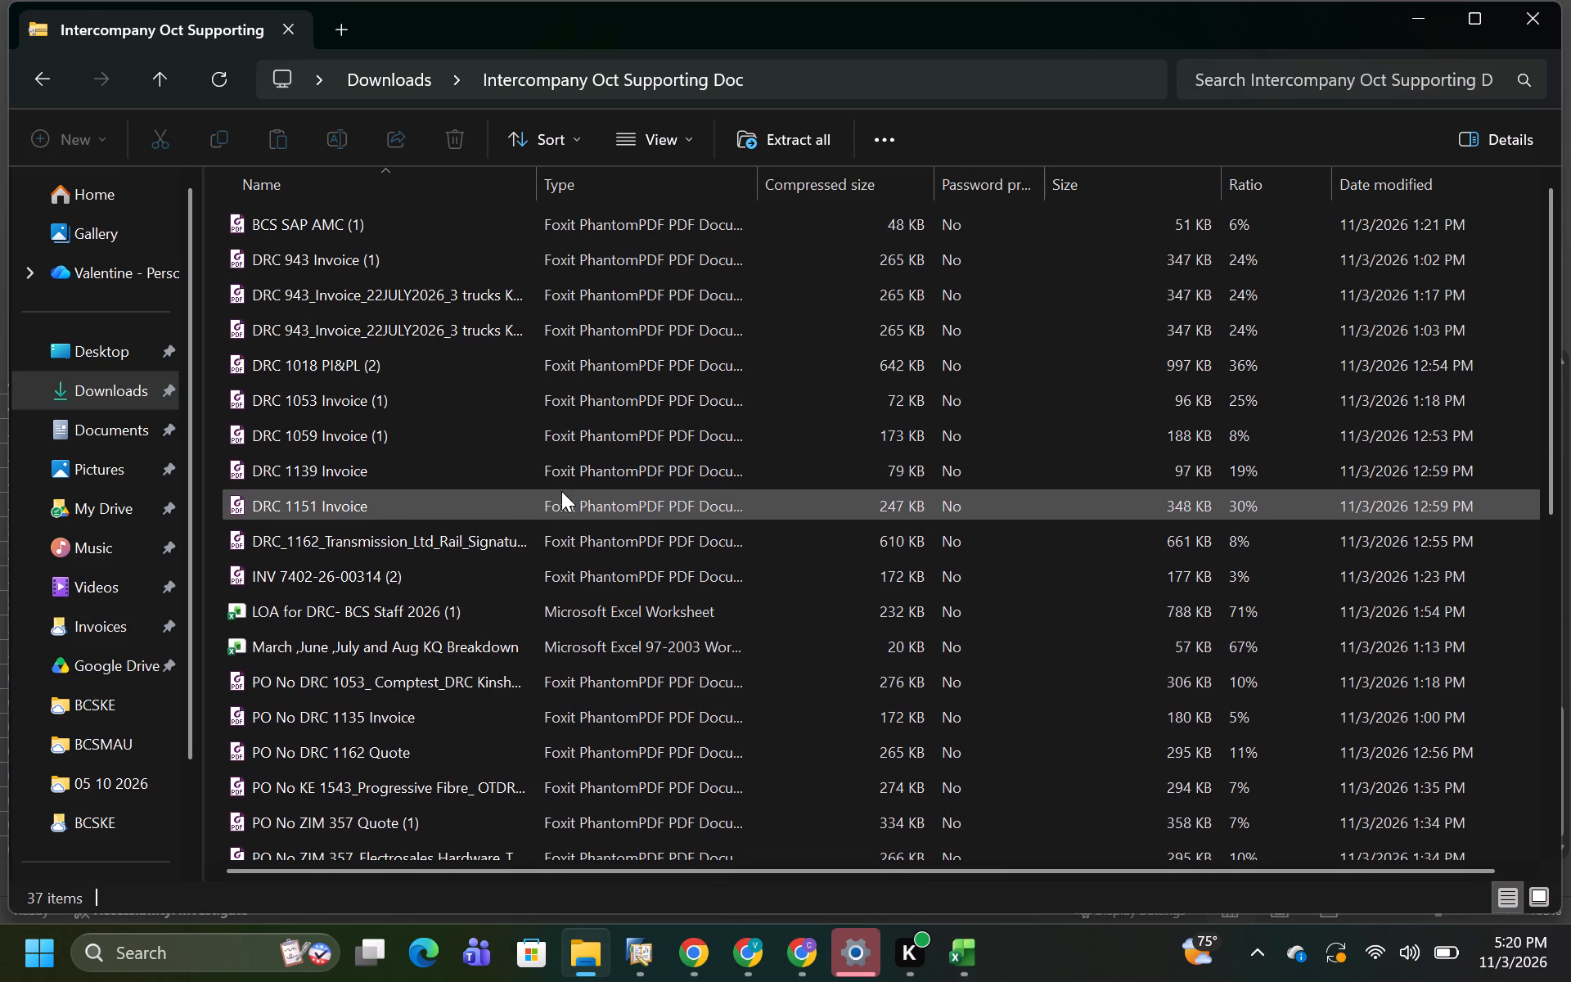
scroll(561, 491, "down", 1)
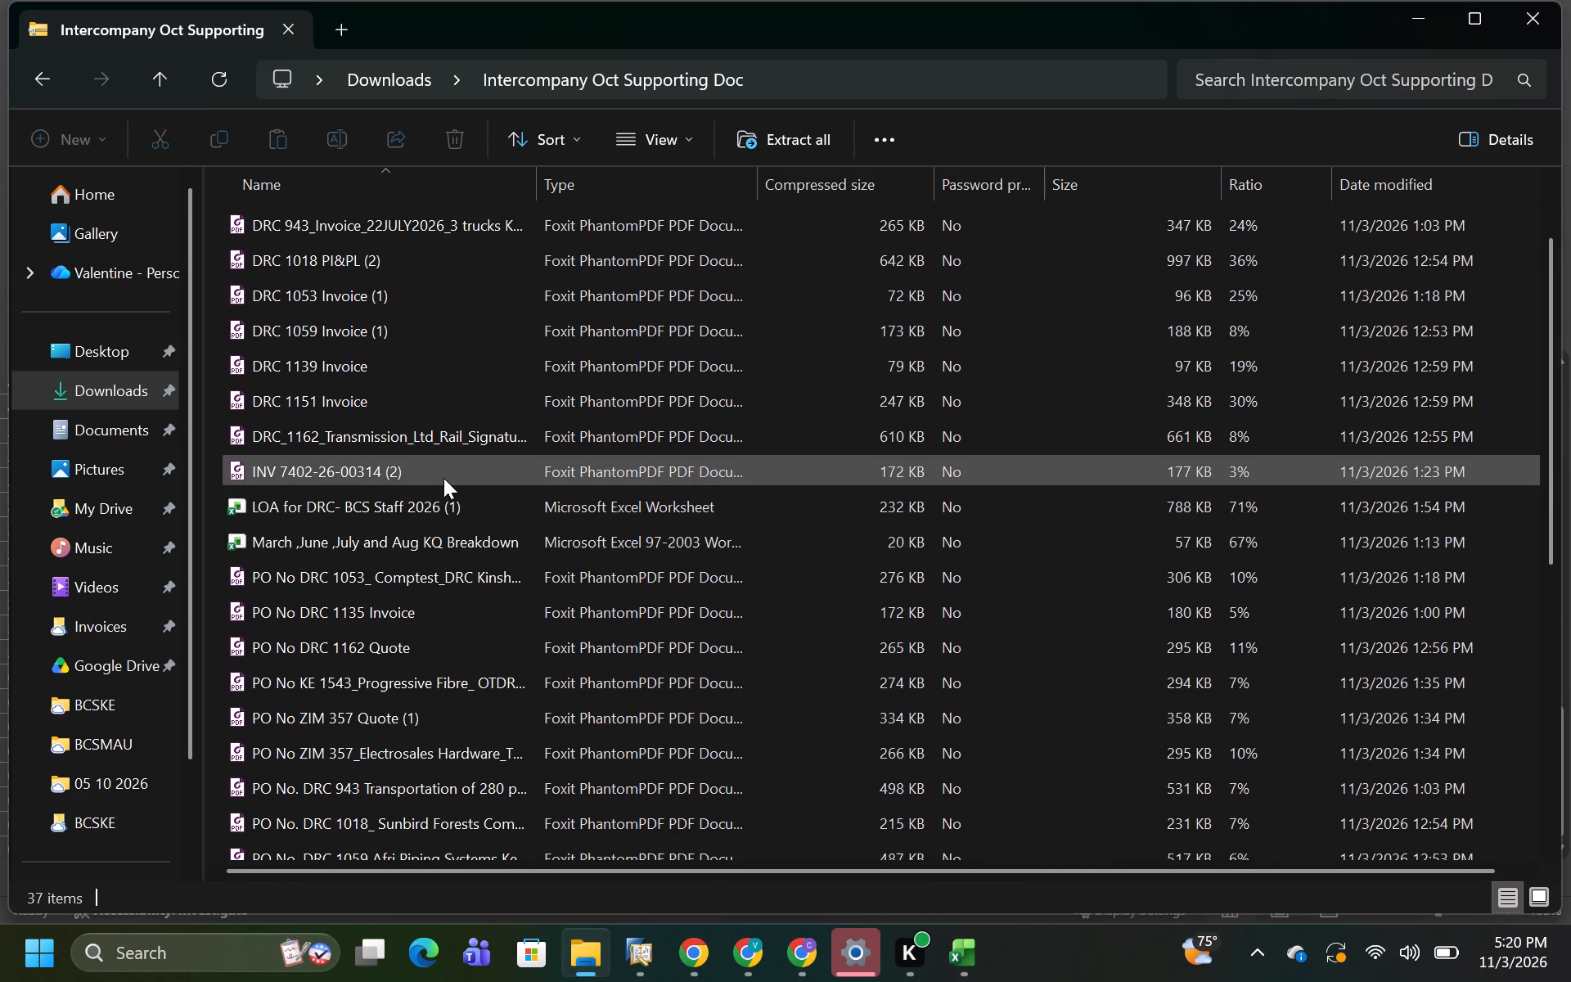
double_click(443, 480)
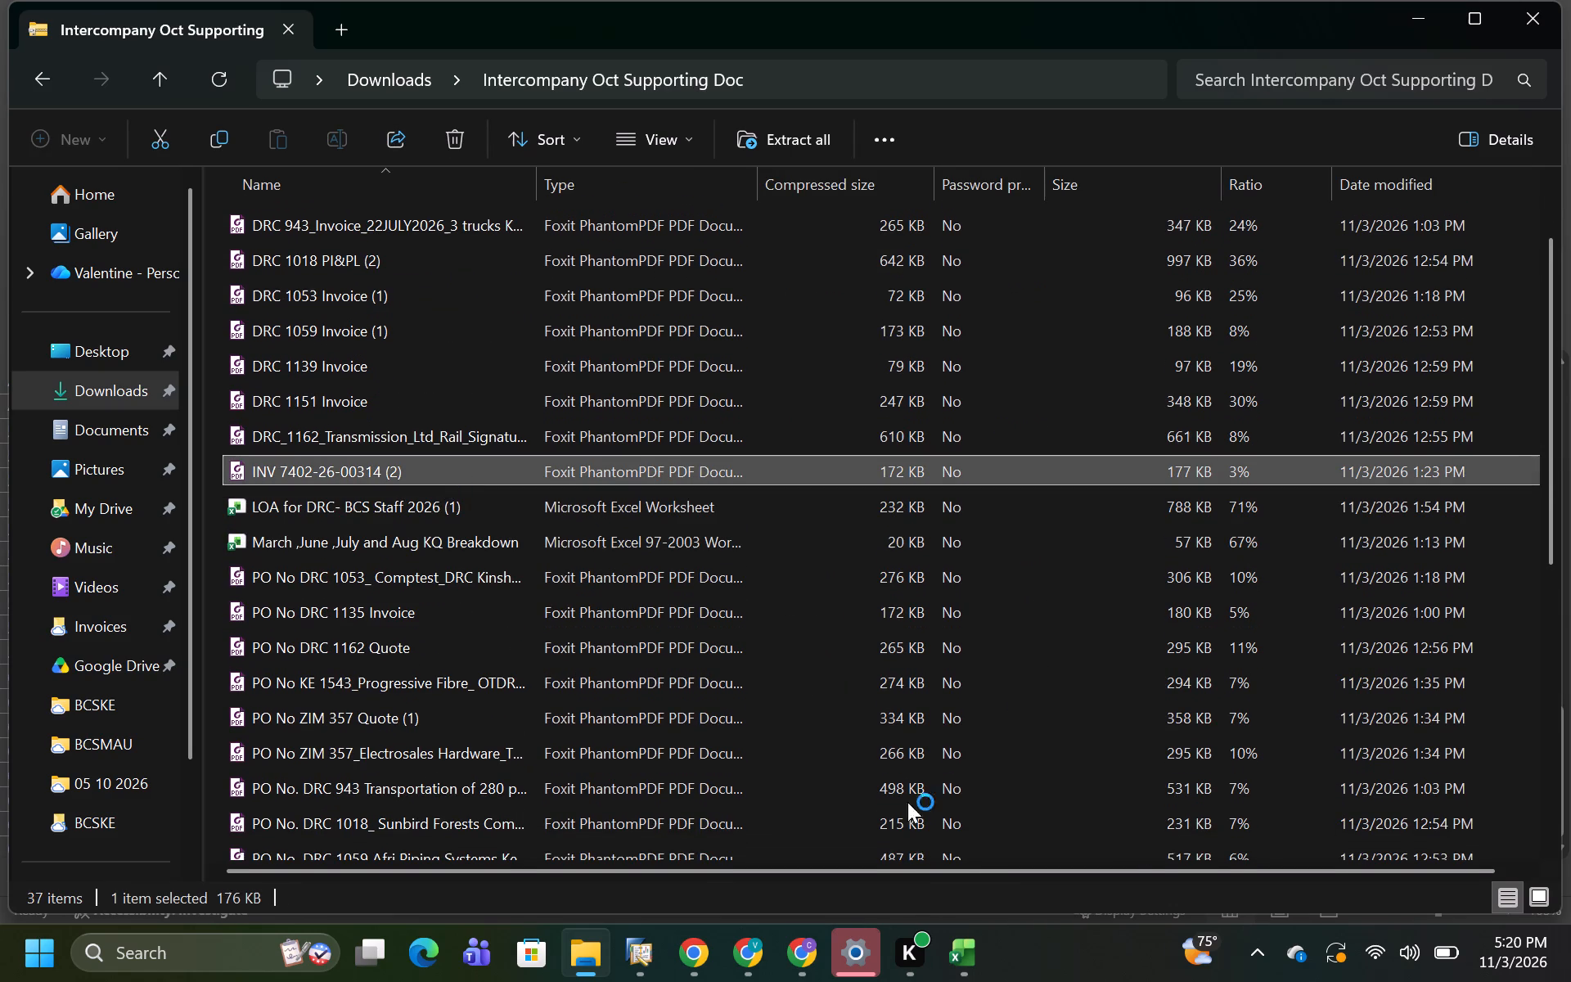